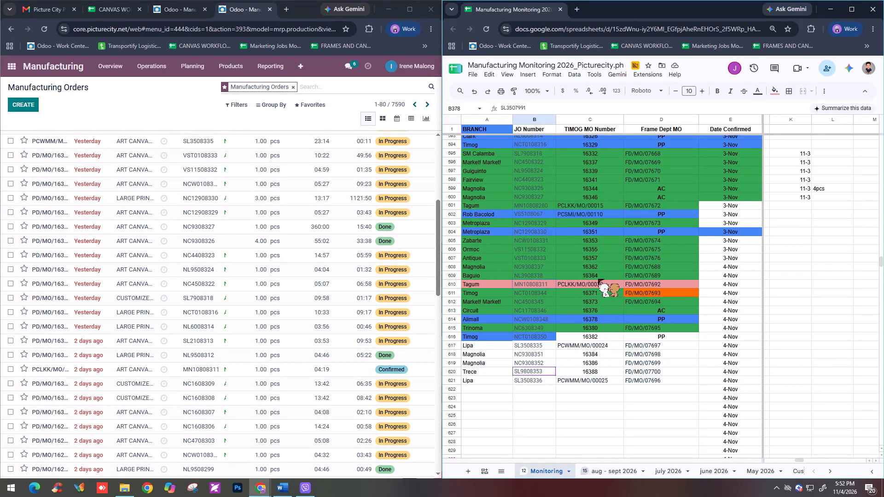
Enter 11-4 in column K for the Baguio row with MO 16364 in the Monitoring sheet.
click(784, 277)
text(11-4)
key(Return)
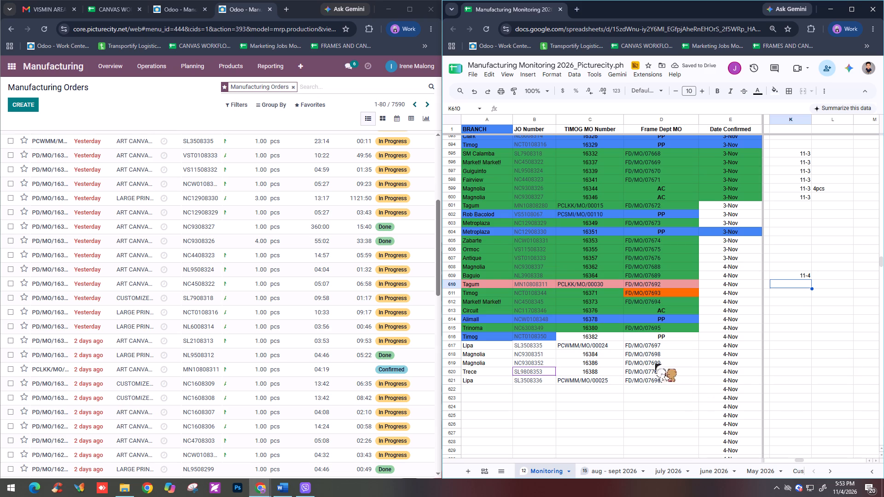
Enter 11-4 in column K and 4pcs in column L for the Market! Market! row with MO 16373.
click(788, 299)
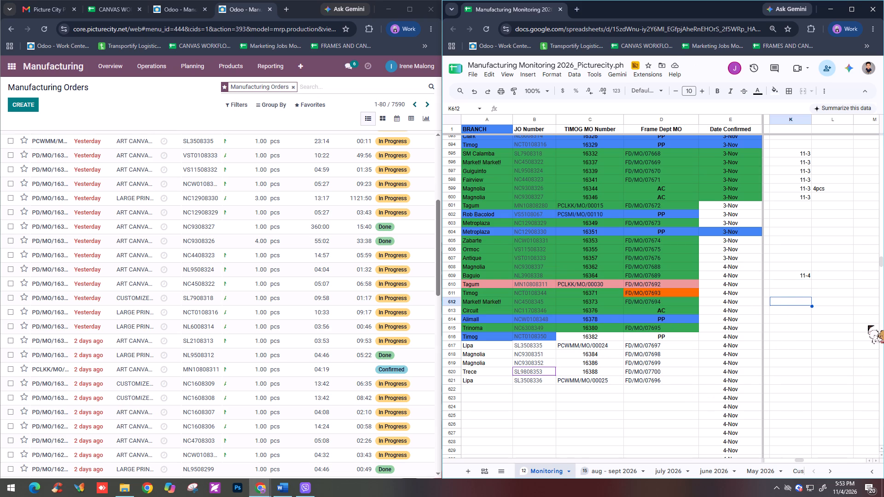
text(11-4)
key(Return)
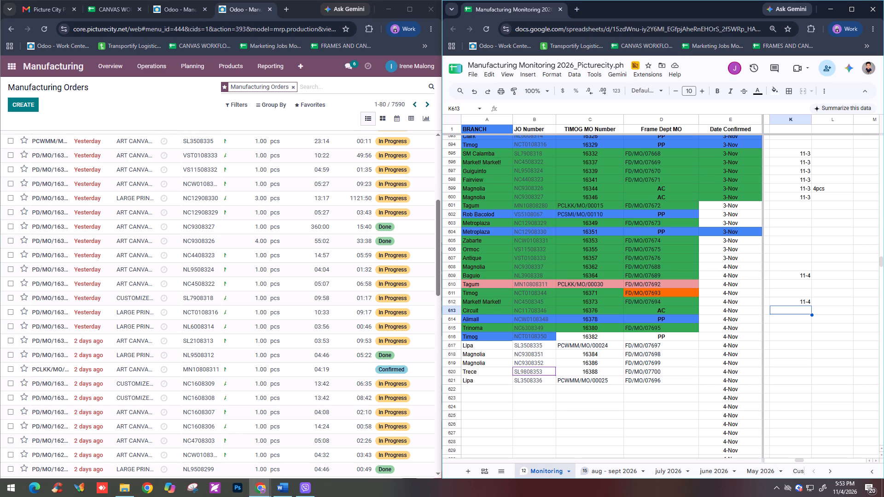
key(Up)
key(Right)
text(4pcs)
key(Return)
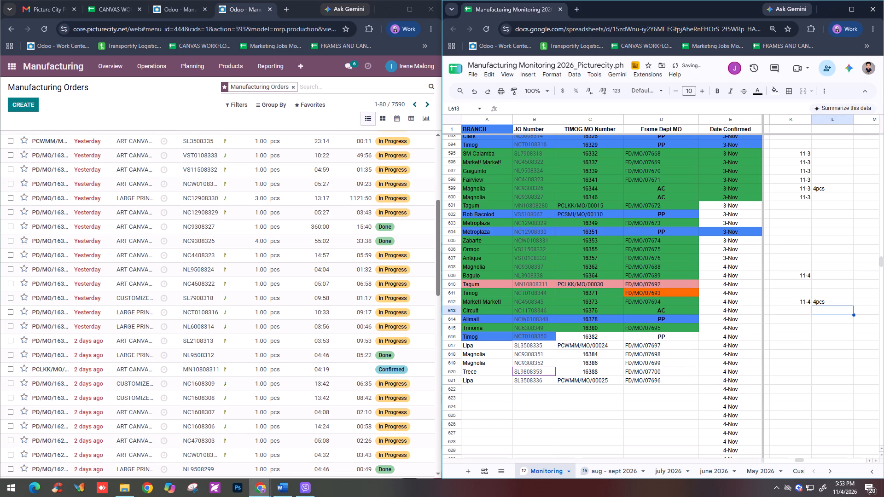
Locate the Tanauan row with MO 16084 and select its cells from Branch through Date Confirmed.
scroll(707, 266, up, 11)
scroll(655, 237, up, 4)
scroll(611, 226, up, 2)
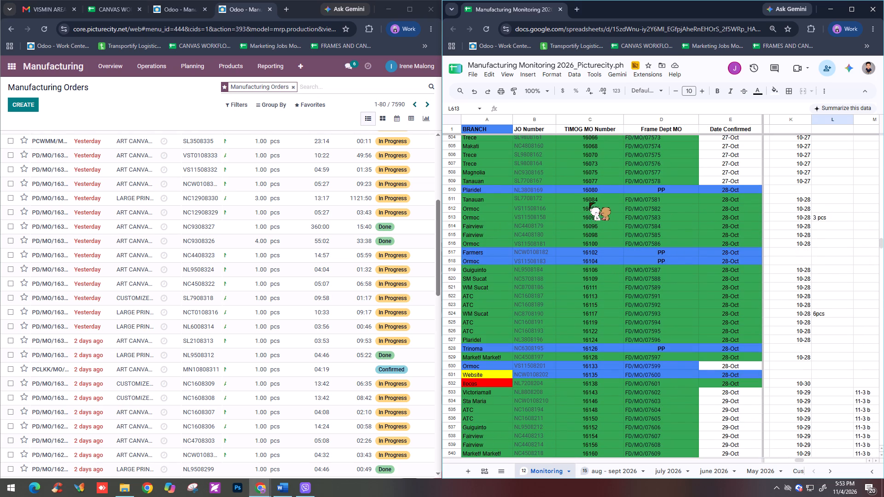
drag(476, 201, 762, 201)
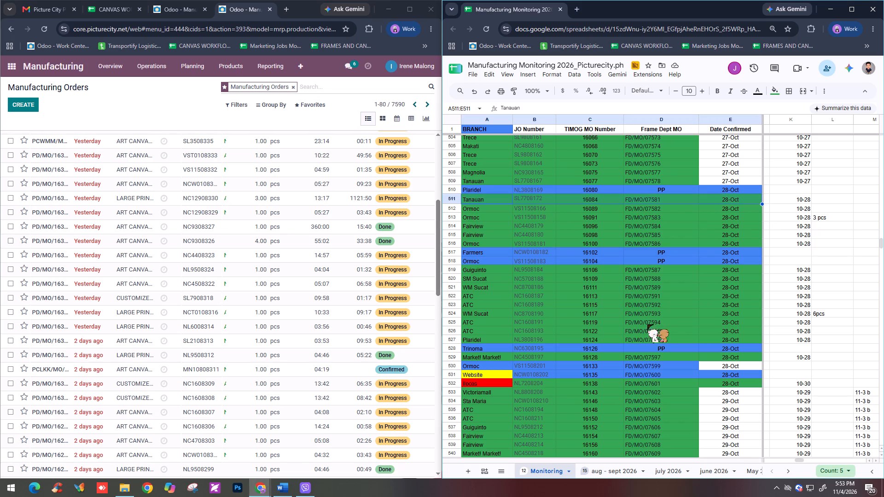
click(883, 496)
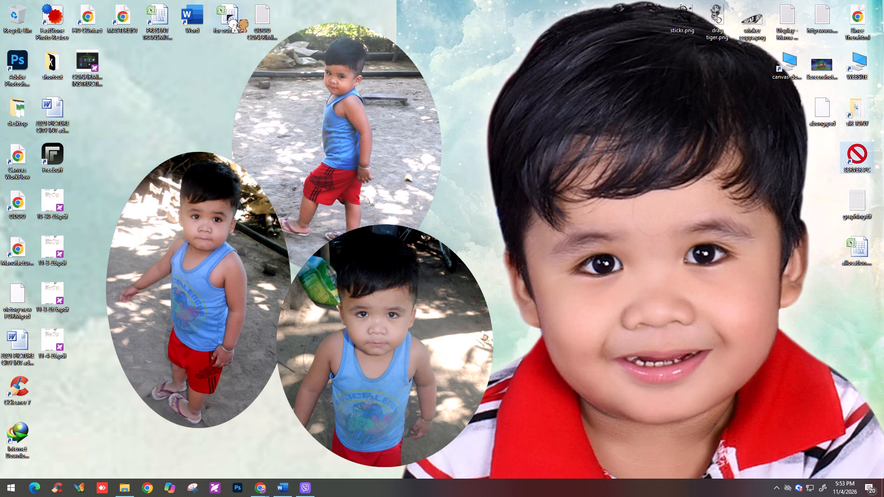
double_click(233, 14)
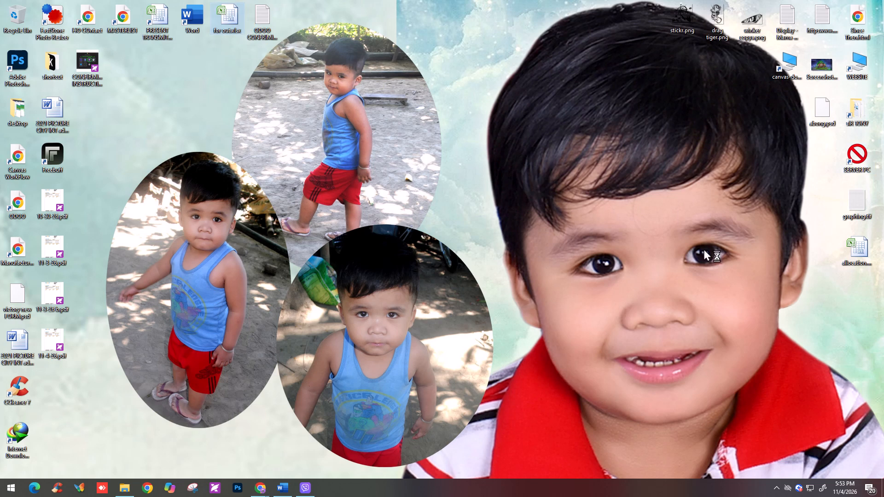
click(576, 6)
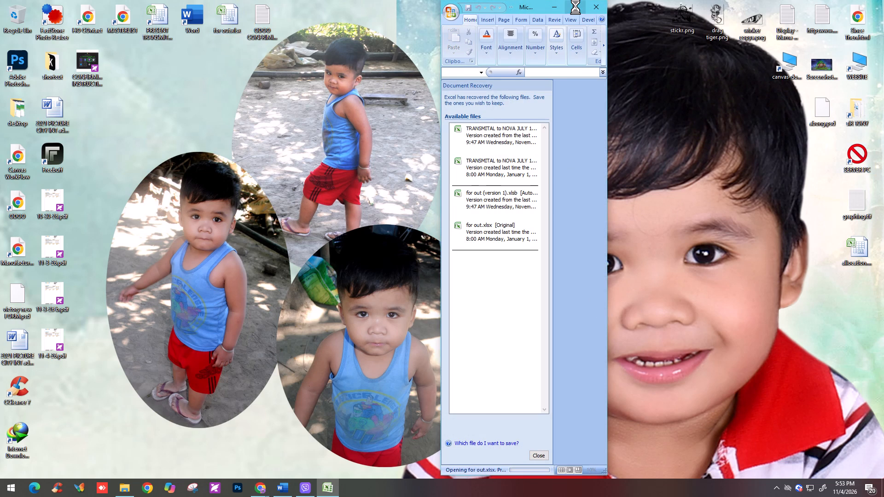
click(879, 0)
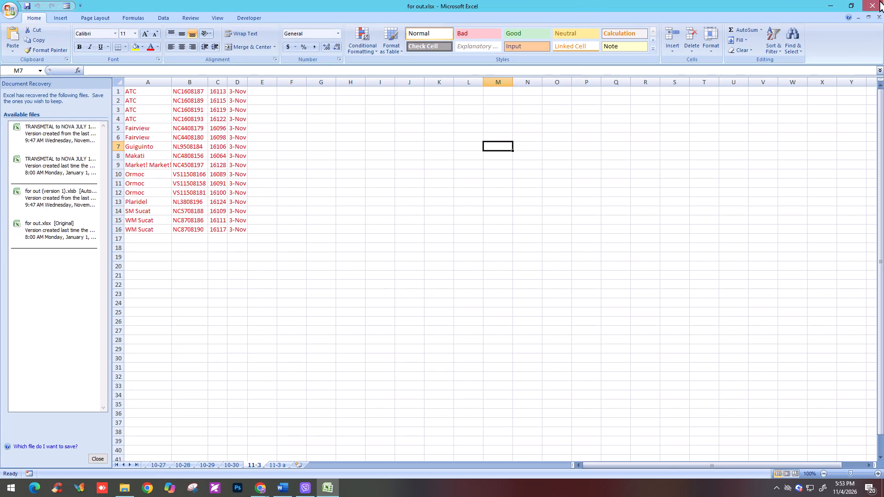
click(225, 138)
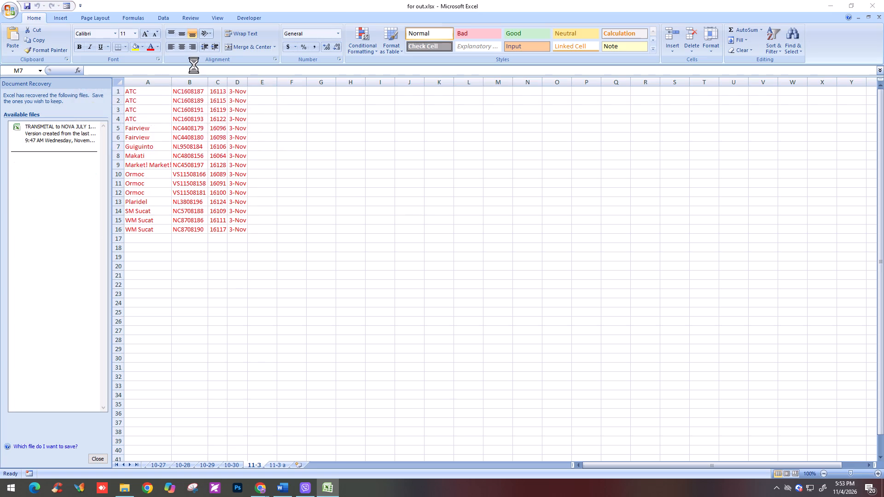
Open the workbook TRANSMITAL to NOVA JULY 17 TO PRESENT from the desktop in Excel.
double_click(157, 12)
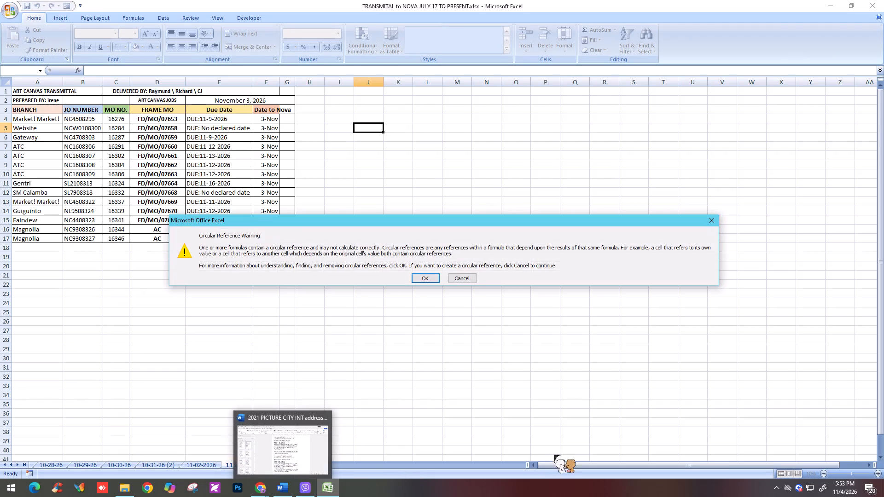
click(468, 276)
Rename the blank sheet Sheet1 as 11-4-26.
click(261, 466)
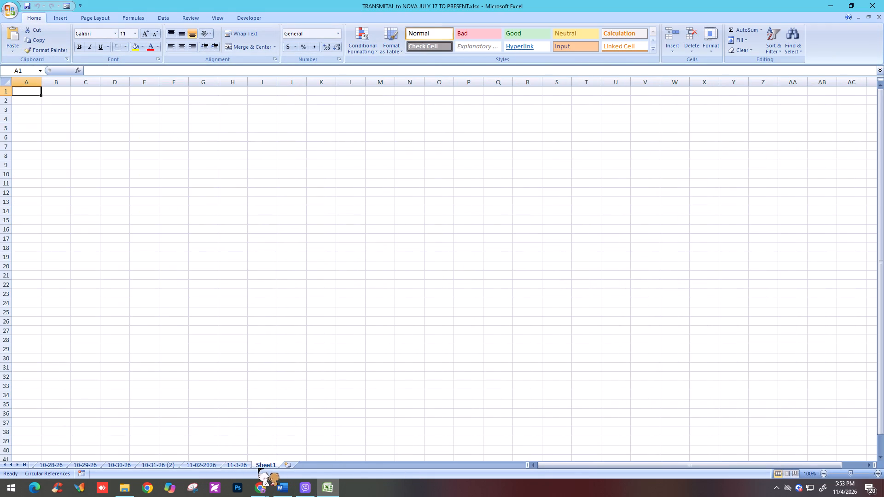
double_click(261, 467)
text(11-1)
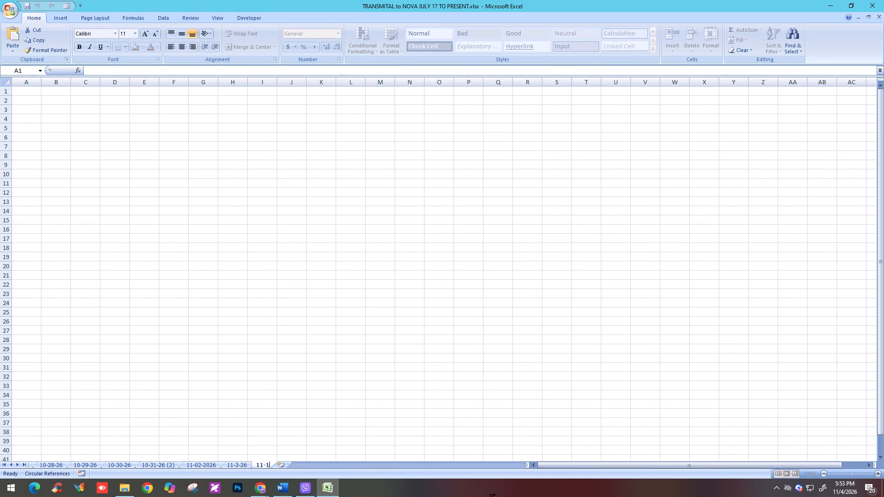
key(BackSpace)
text(4-26)
key(Return)
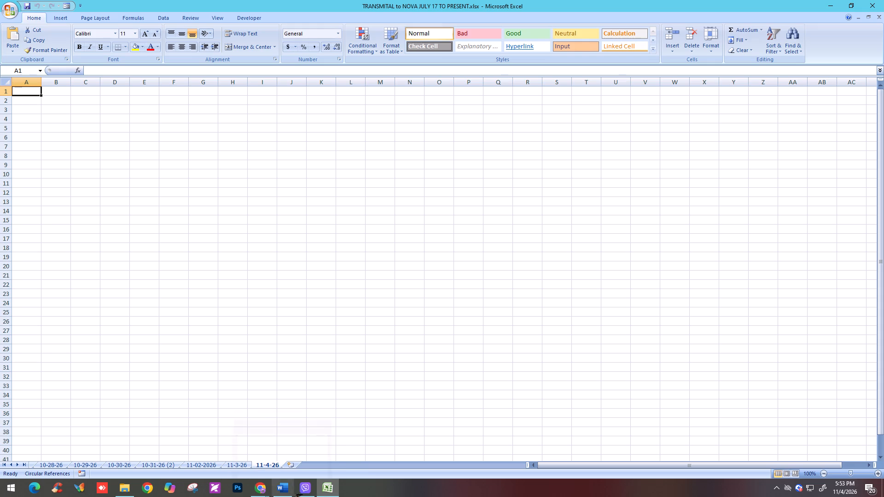
Copy the three header rows, columns A to G, from sheet 11-3-26 into sheet 11-4-26 starting at A1.
click(228, 464)
click(227, 466)
click(312, 244)
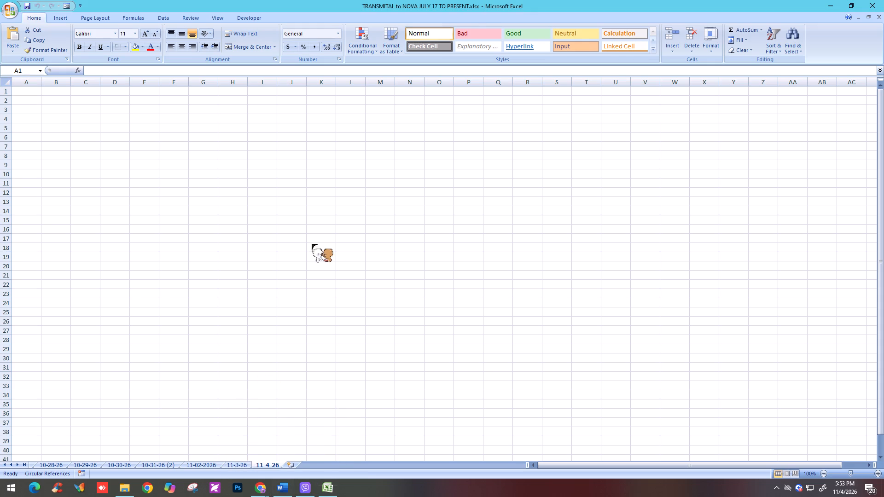
click(245, 466)
drag(18, 92, 61, 97)
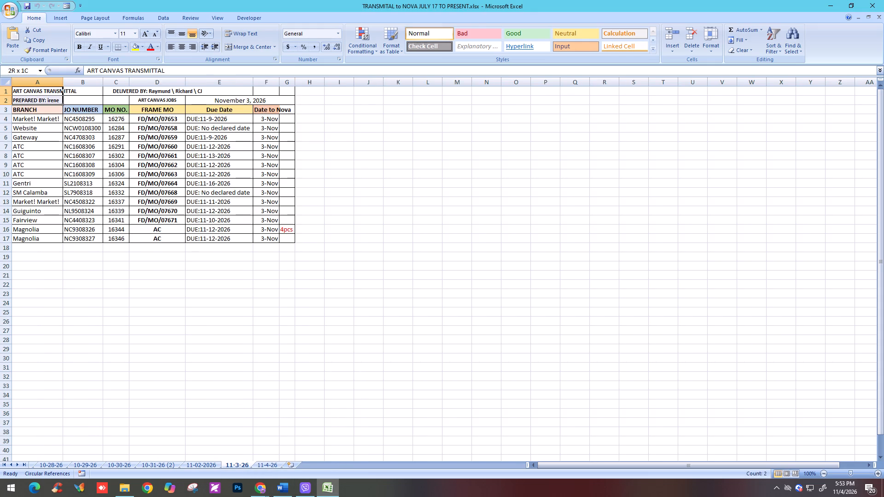
drag(61, 97, 292, 109)
right_click(292, 109)
click(313, 127)
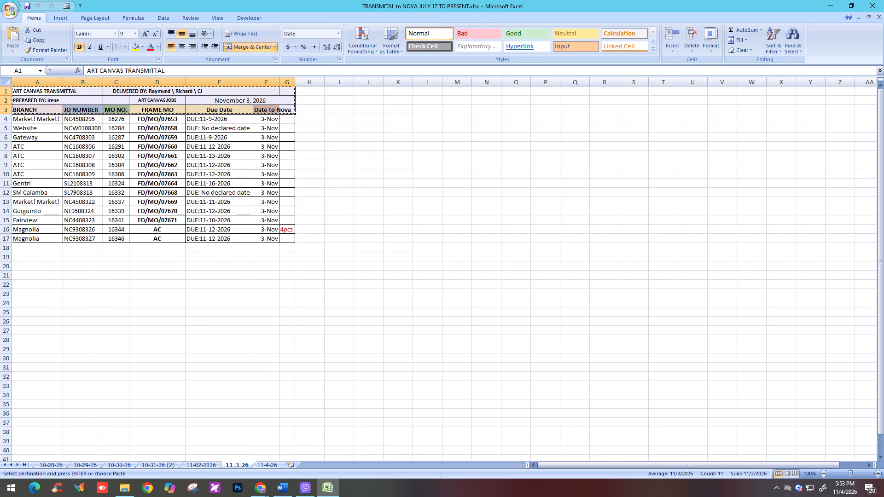
click(273, 462)
right_click(30, 92)
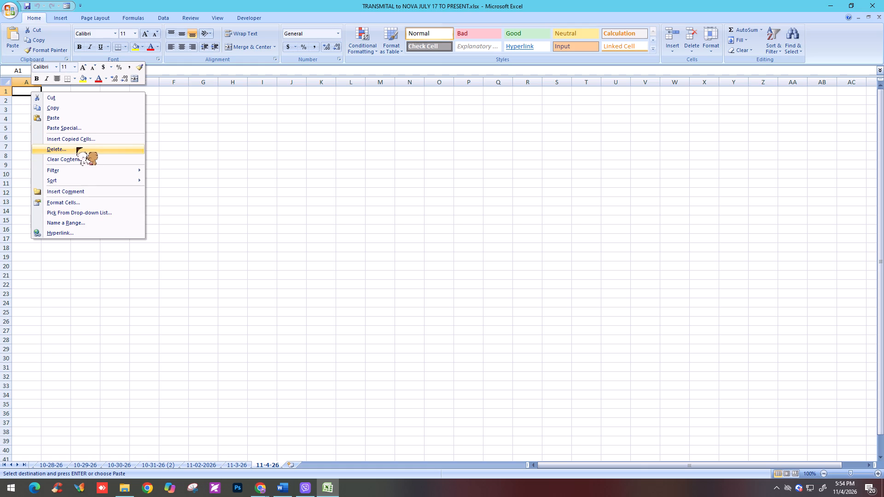
click(64, 117)
Set the transmittal date in the header of sheet 11-4-26 to 11-4.
click(176, 102)
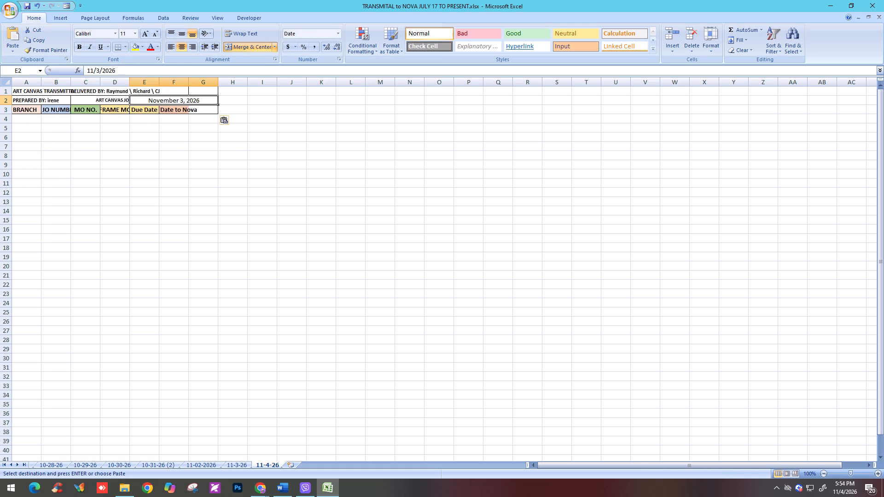
text(11-4)
key(Return)
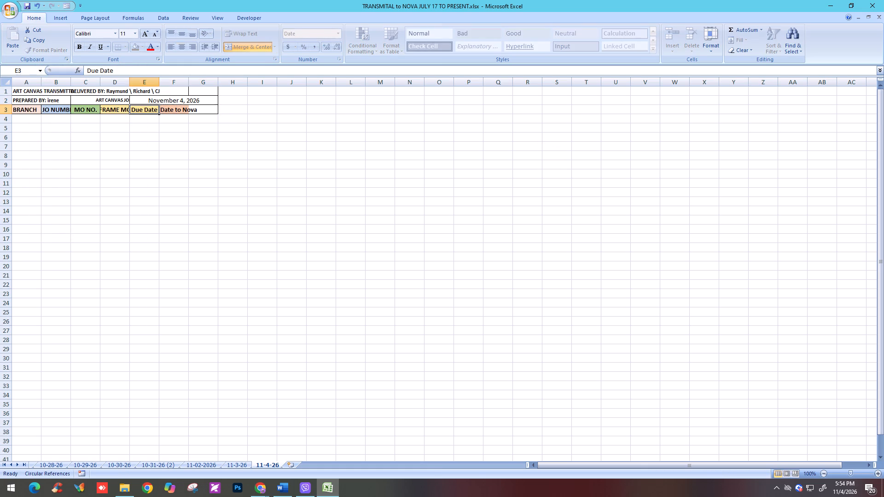
click(342, 300)
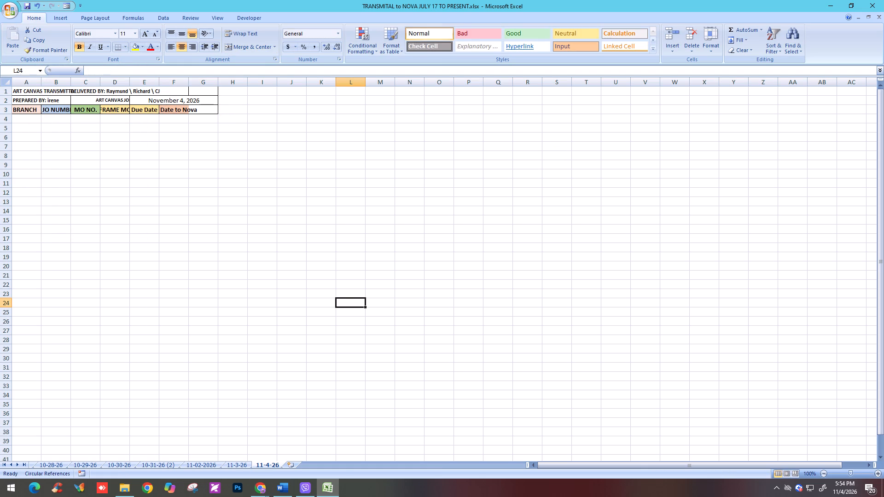
Search the entire workbook for MO number 16084 and go to the matching cell.
key(ctrl+f)
text(16084)
click(327, 211)
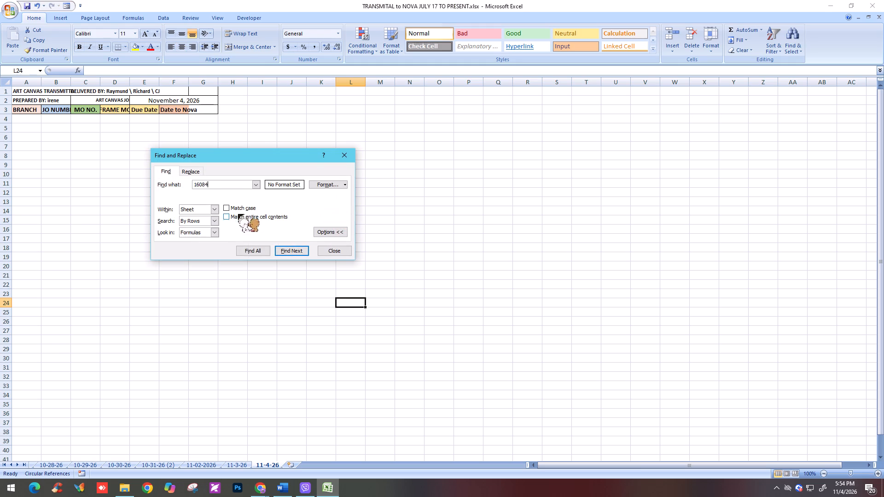
click(211, 210)
click(213, 221)
click(247, 248)
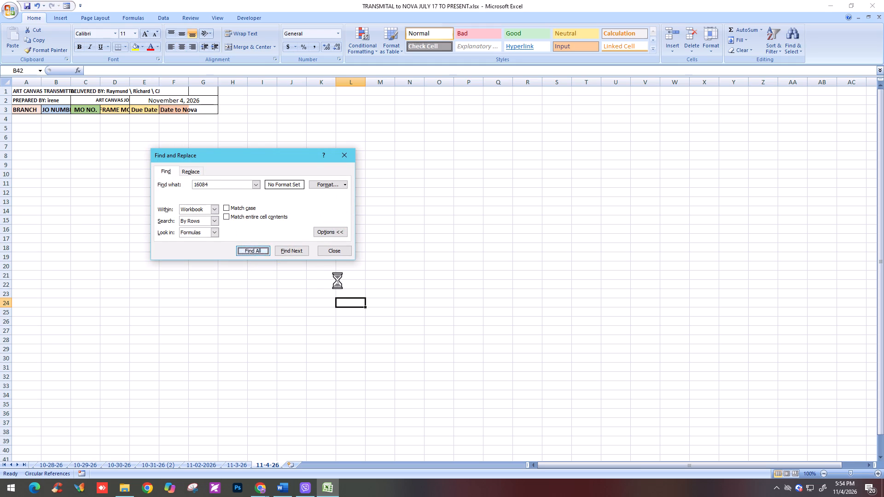
click(238, 276)
Copy the Tanauan row for MO 16084, columns A to G, from sheet 10-28-26 into row 4 of sheet 11-4-26.
drag(33, 121, 289, 118)
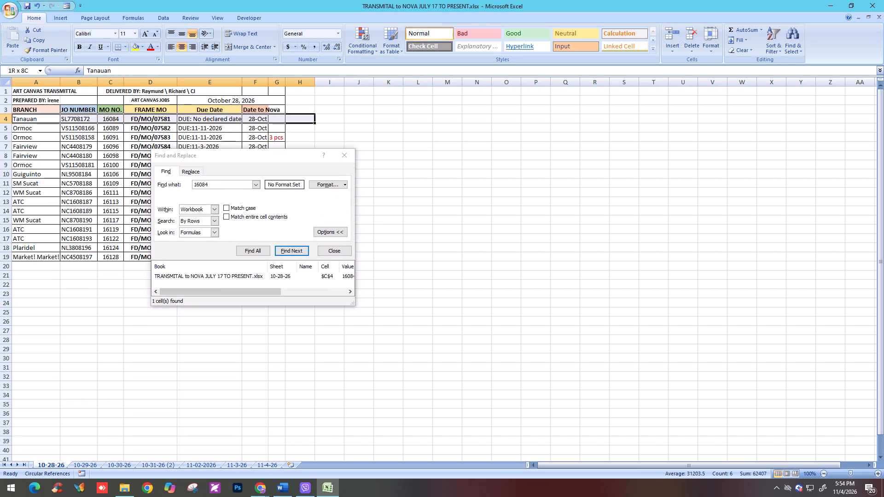
drag(289, 118, 280, 119)
right_click(280, 119)
click(310, 136)
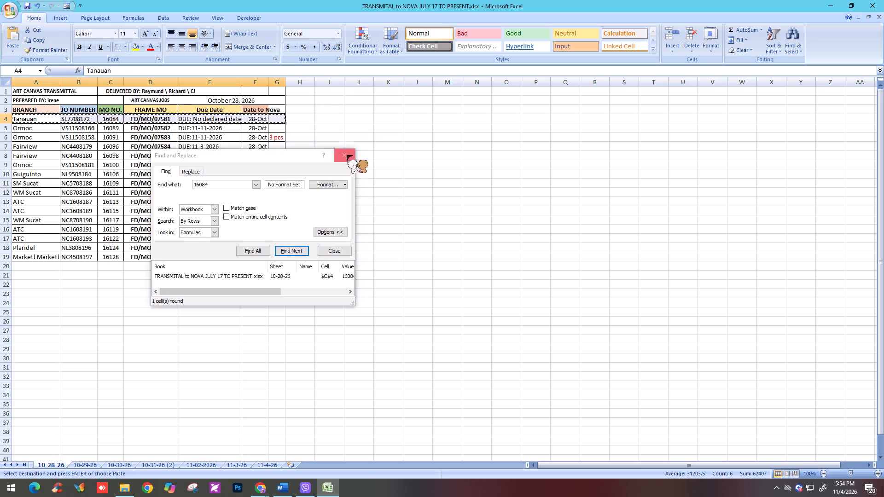
click(347, 154)
click(271, 462)
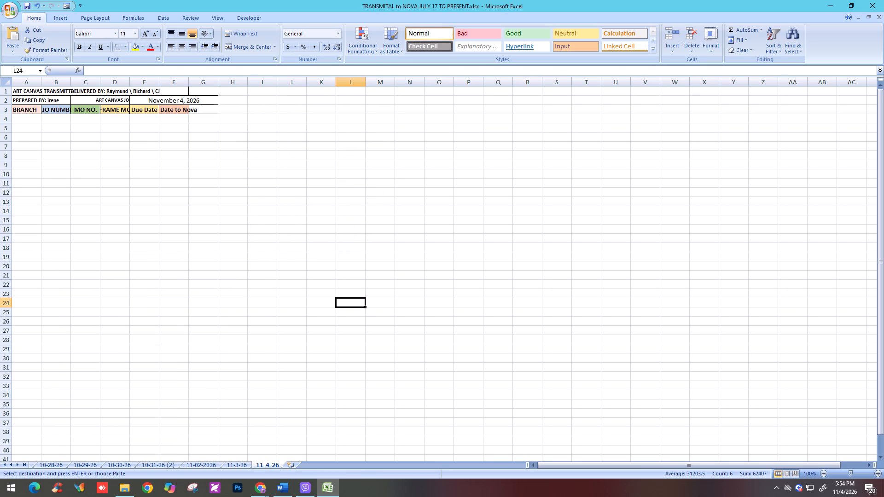
right_click(29, 117)
click(94, 145)
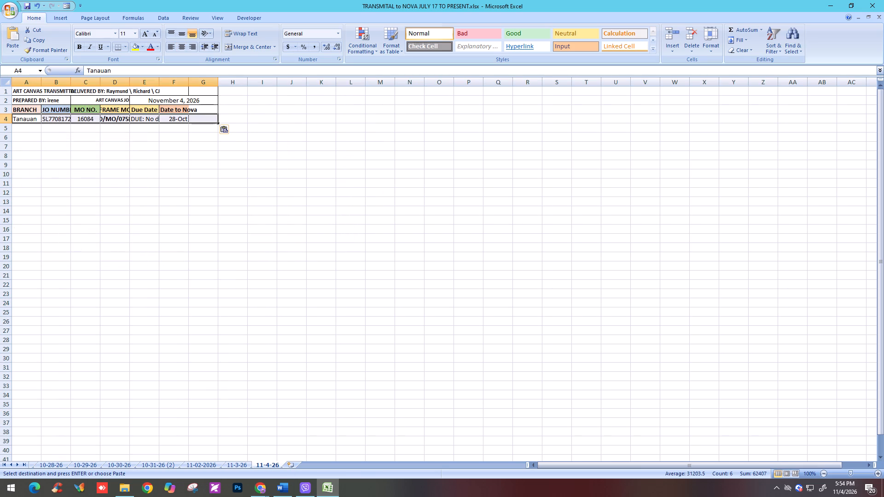
Set the Tanauan row's Date to Nova to 11-4 and enter the note Reprint in column G.
click(181, 120)
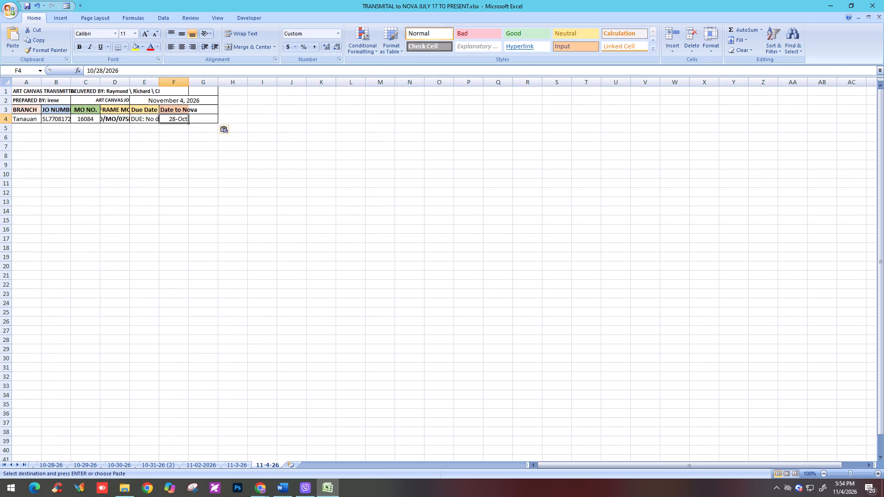
text(11-4)
key(Return)
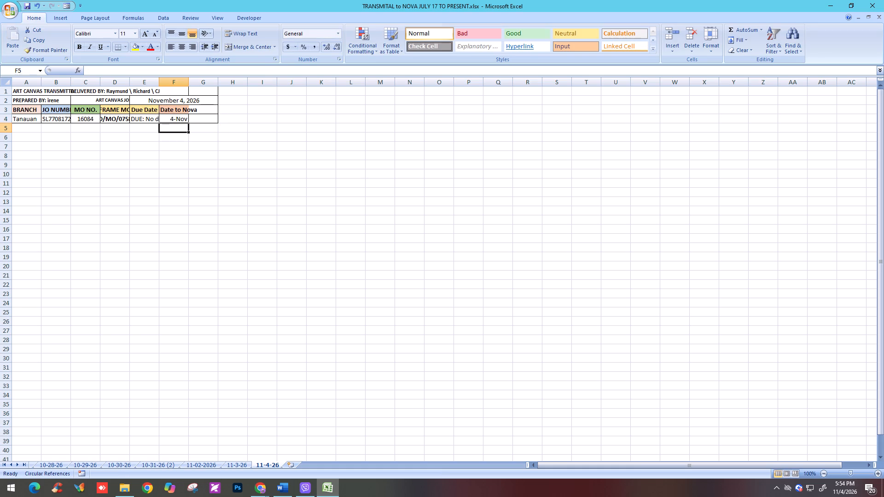
click(207, 119)
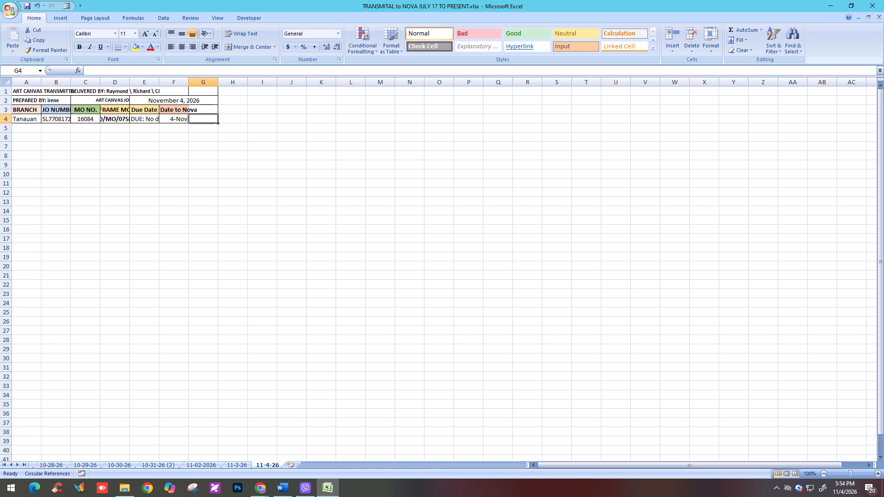
text(Re)
text(print)
key(Return)
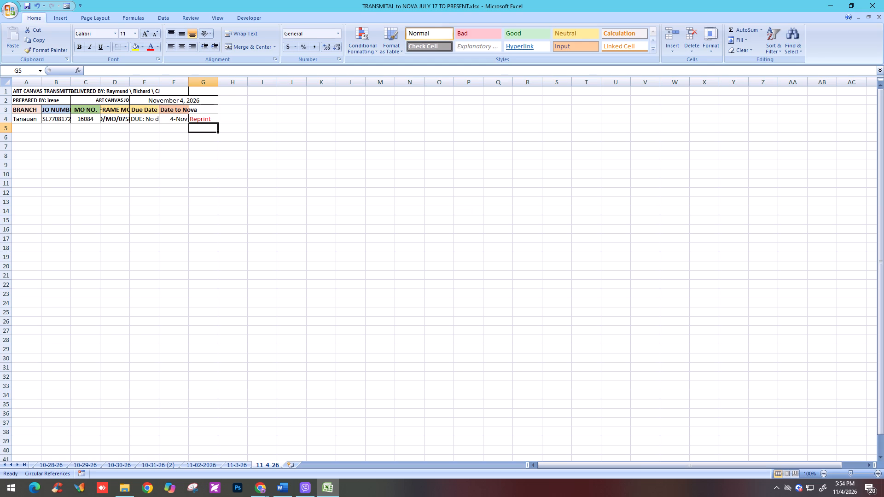
Locate the Lipa job with MO 15685 in the Manufacturing Monitoring 2026 sheet and enter 11-4 in its column K.
click(265, 491)
click(279, 463)
scroll(809, 400, down, 15)
scroll(808, 402, down, 7)
scroll(738, 278, up, 2)
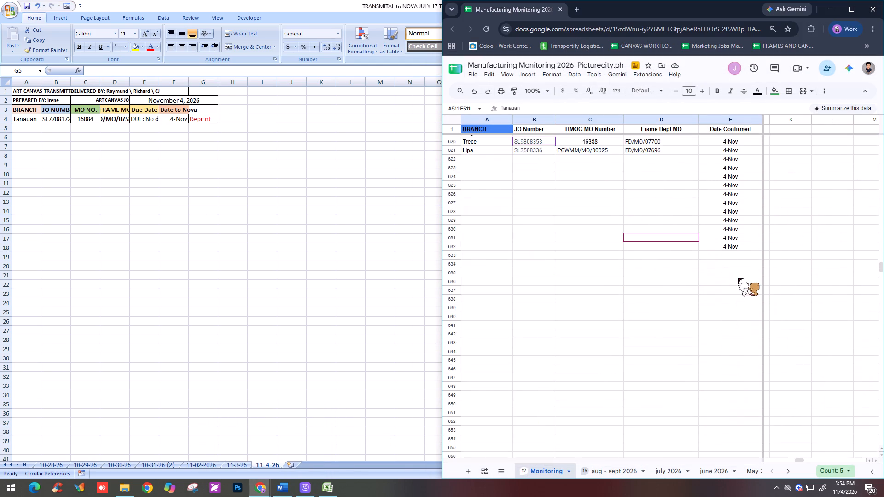
scroll(738, 278, up, 2)
scroll(639, 233, up, 1)
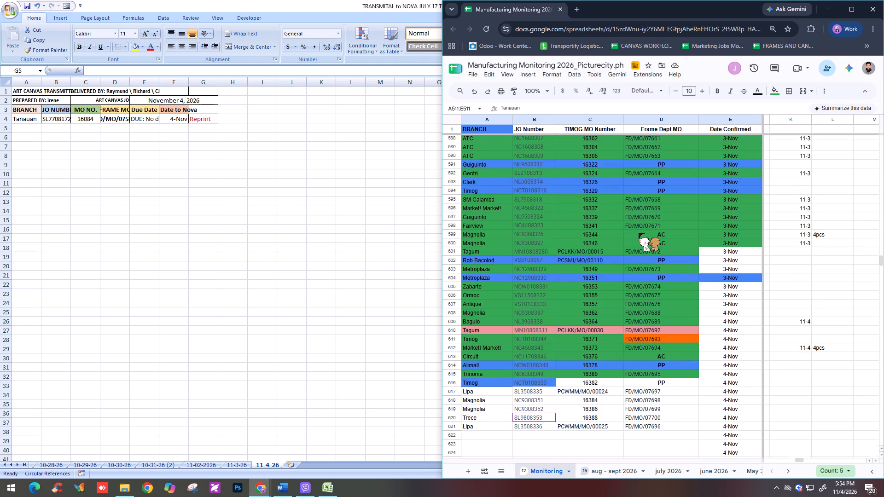
scroll(639, 233, up, 1)
scroll(720, 272, up, 12)
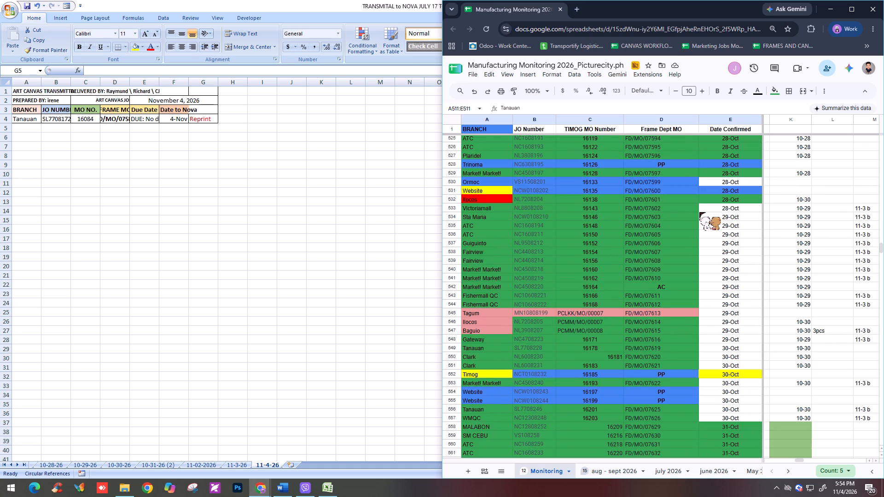
scroll(699, 212, up, 20)
scroll(699, 212, up, 8)
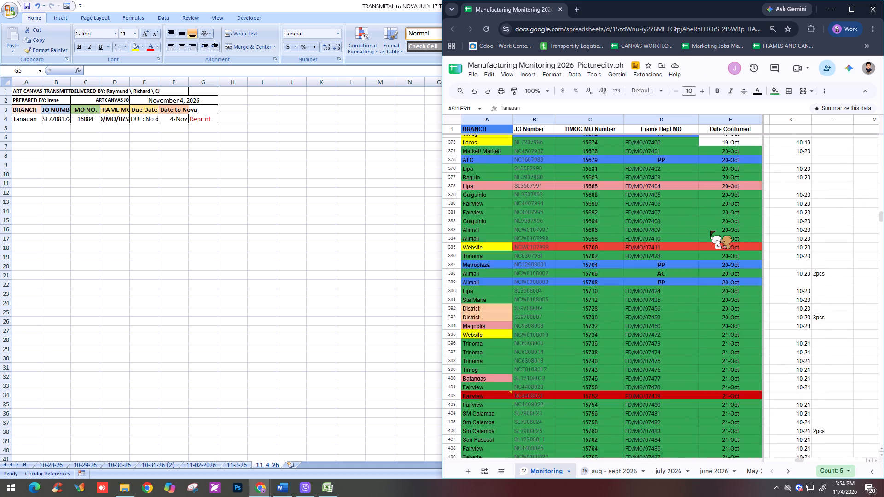
scroll(710, 231, up, 3)
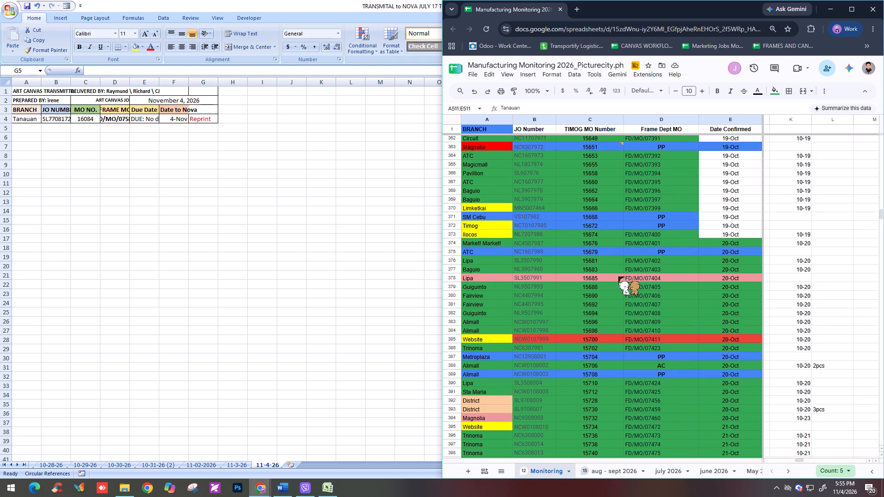
click(800, 279)
text(11-4)
key(Return)
Copy the whole Lipa row for MO 15685 and paste it as unformatted text into row 5 of transmittal sheet 11-4-26.
click(454, 277)
right_click(454, 277)
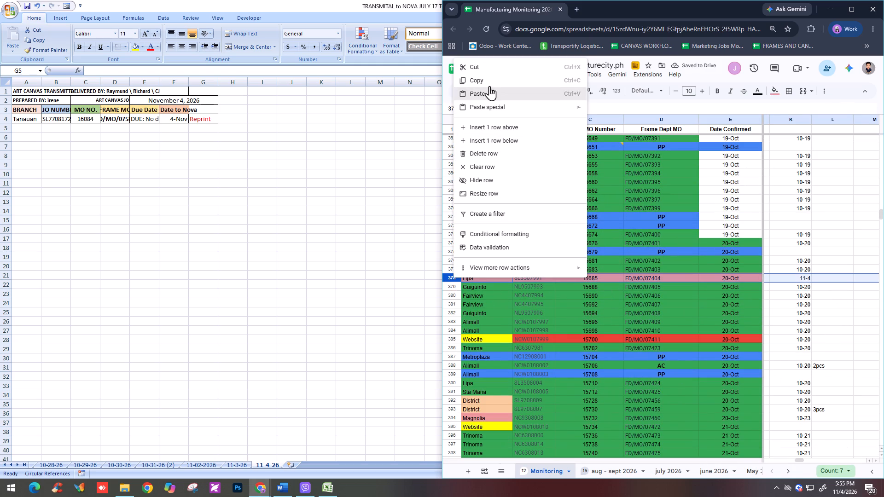
click(490, 81)
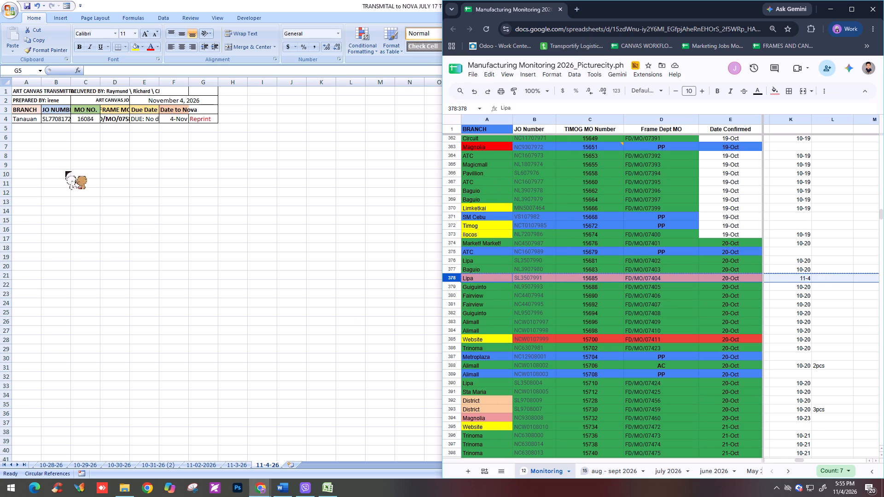
right_click(26, 132)
right_click(26, 129)
click(81, 166)
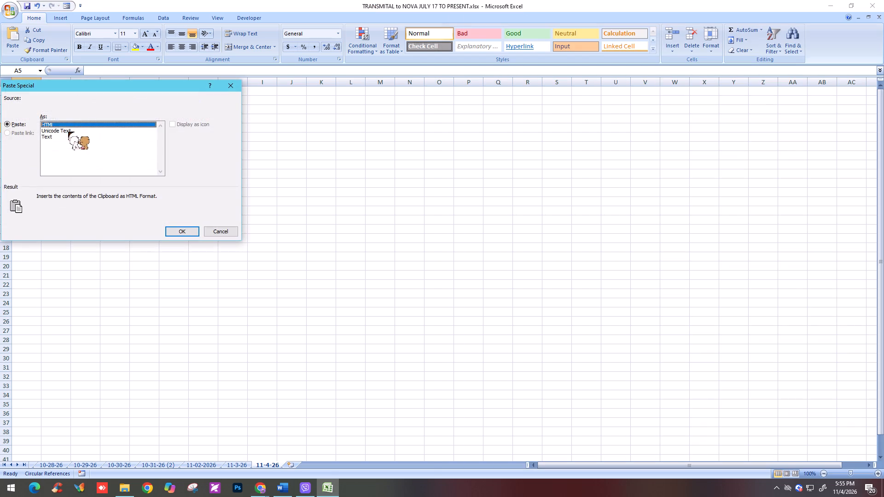
click(64, 134)
click(67, 128)
click(174, 224)
click(177, 229)
click(519, 257)
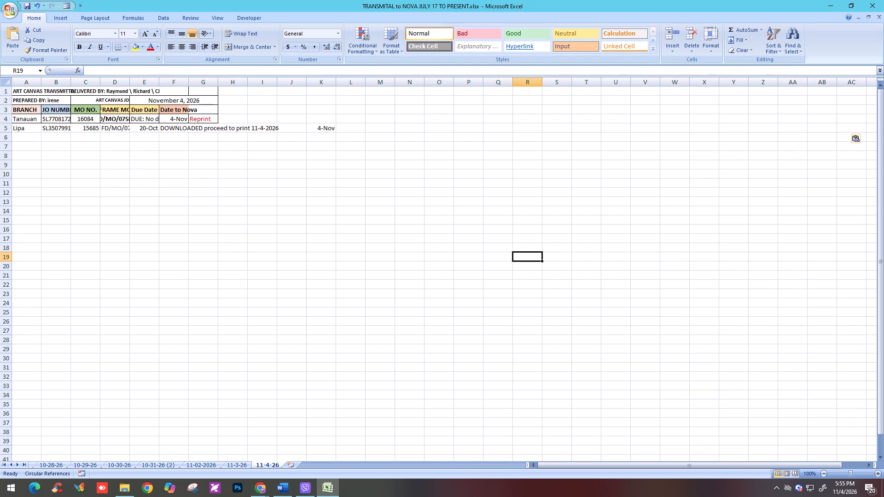
Enter 11-4 in column K of the monitoring sheet for Timog MO 16371 and Magnolia MO 16362.
click(265, 487)
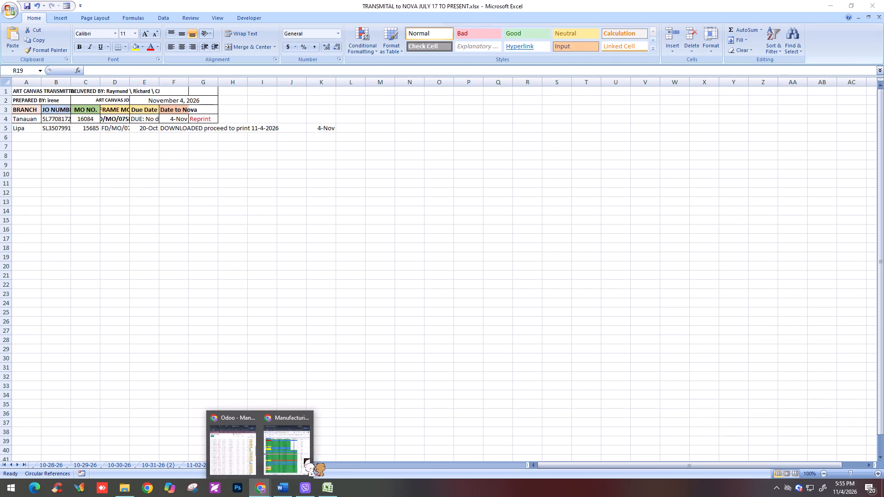
click(292, 458)
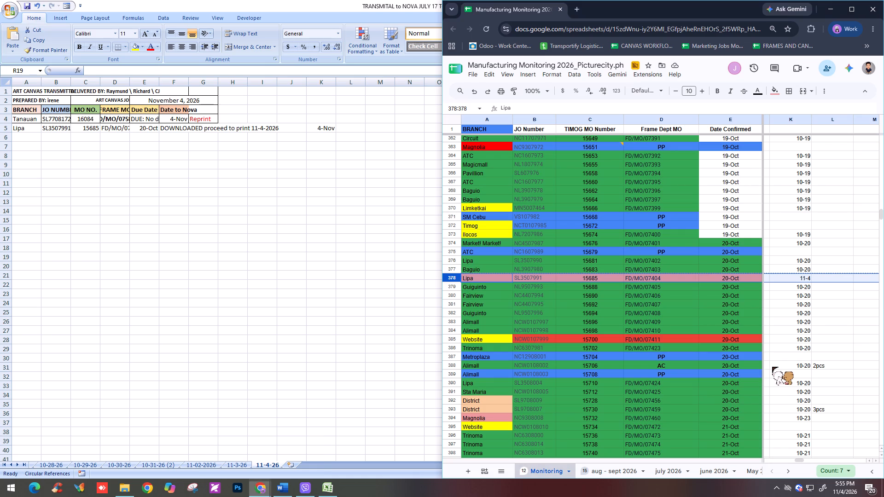
scroll(855, 356, down, 20)
scroll(855, 356, down, 20)
scroll(855, 356, down, 3)
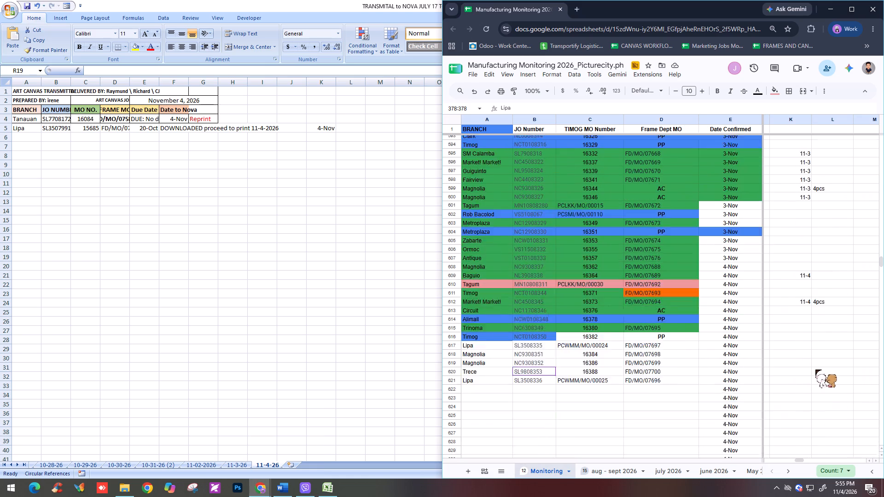
scroll(815, 370, down, 3)
scroll(815, 370, up, 3)
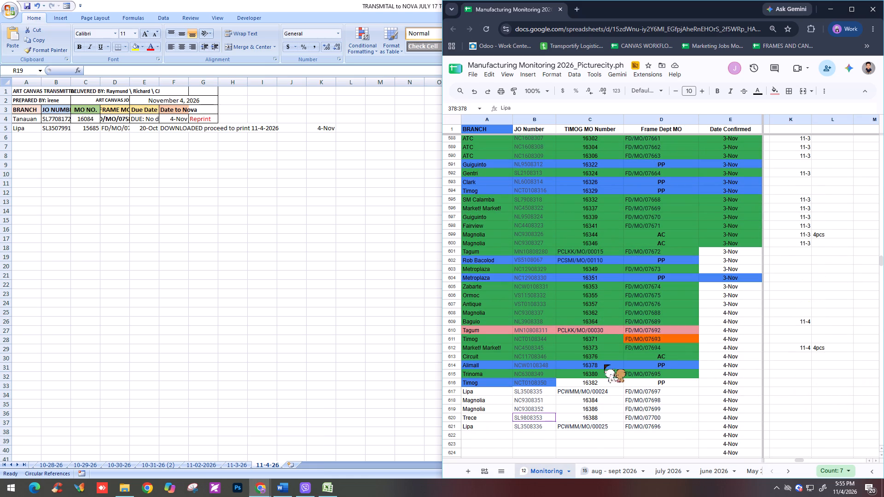
click(788, 341)
text(11-4)
key(Return)
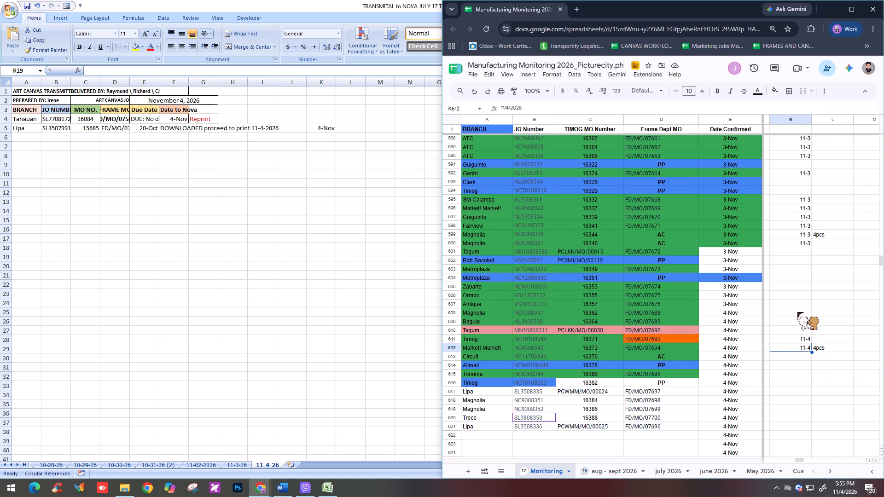
click(798, 314)
text(11-4)
key(Return)
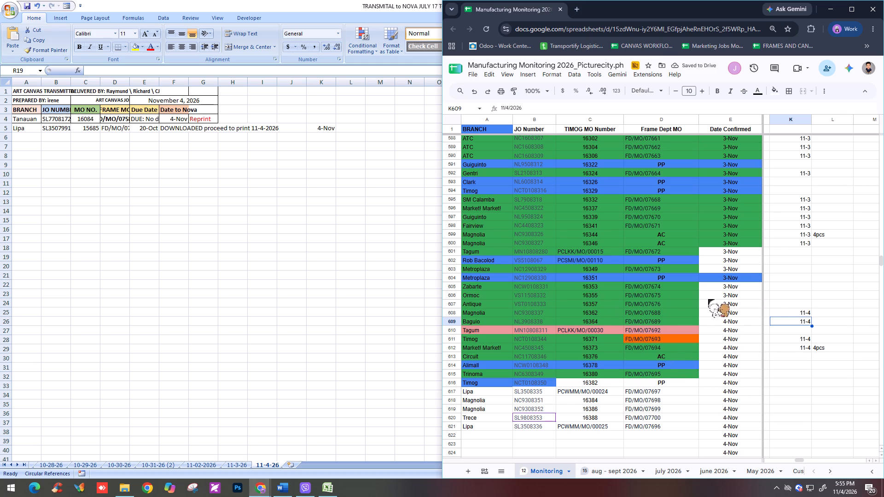
Enter 11-4 in column K of the monitoring sheet for Ormoc MO 16355 and Trinoma MO 16380.
click(785, 296)
text(11-4)
key(Return)
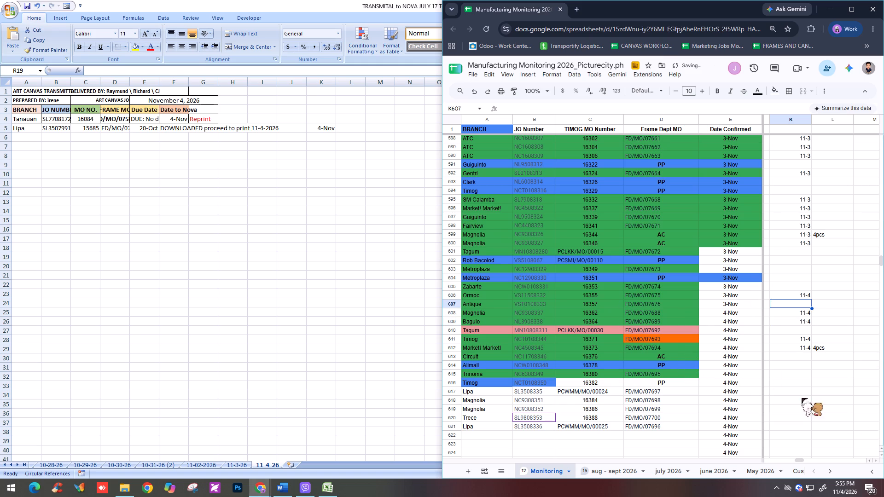
click(787, 375)
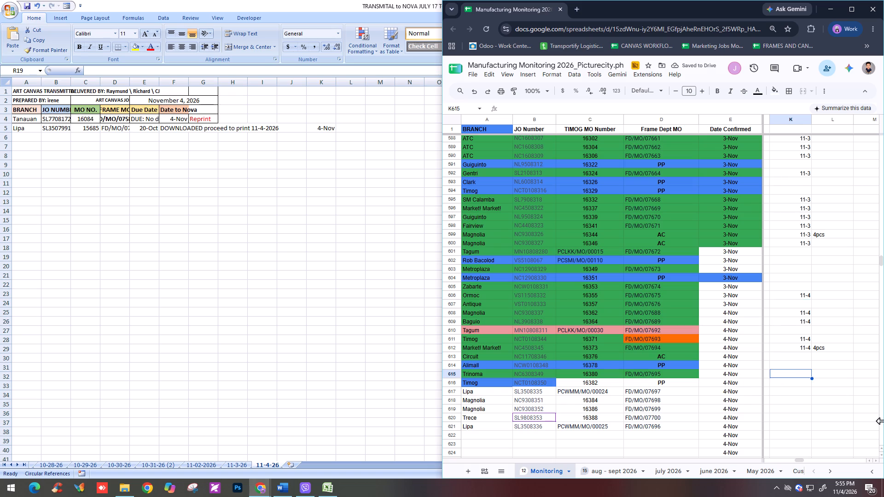
text(11-4)
key(Return)
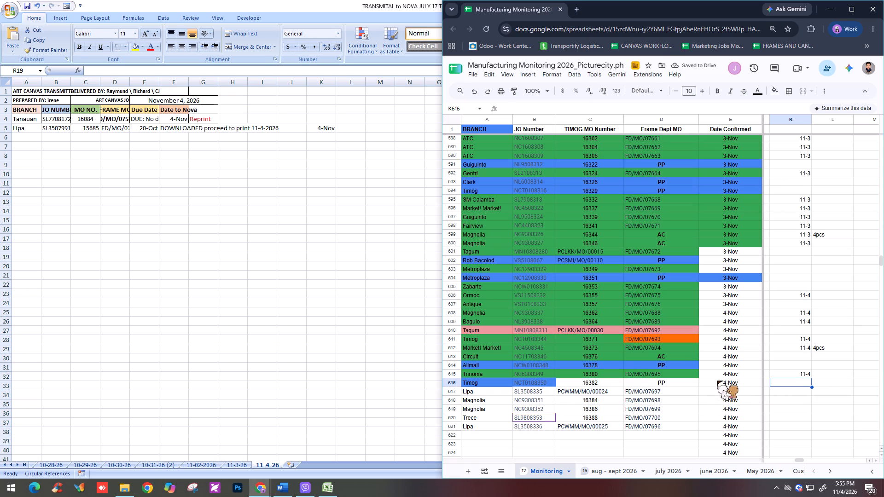
Look back through the October rows of the monitoring sheet for other jobs that belong in the transmittal.
scroll(625, 301, up, 7)
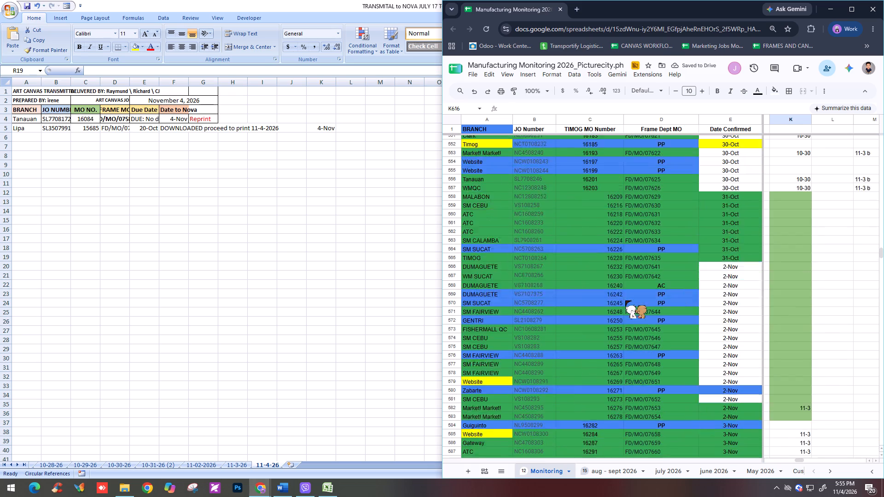
scroll(625, 301, up, 12)
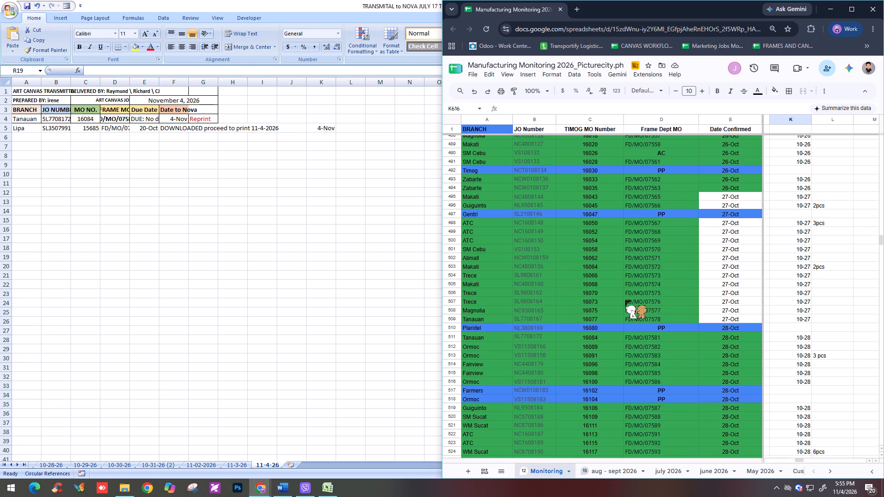
scroll(621, 311, up, 7)
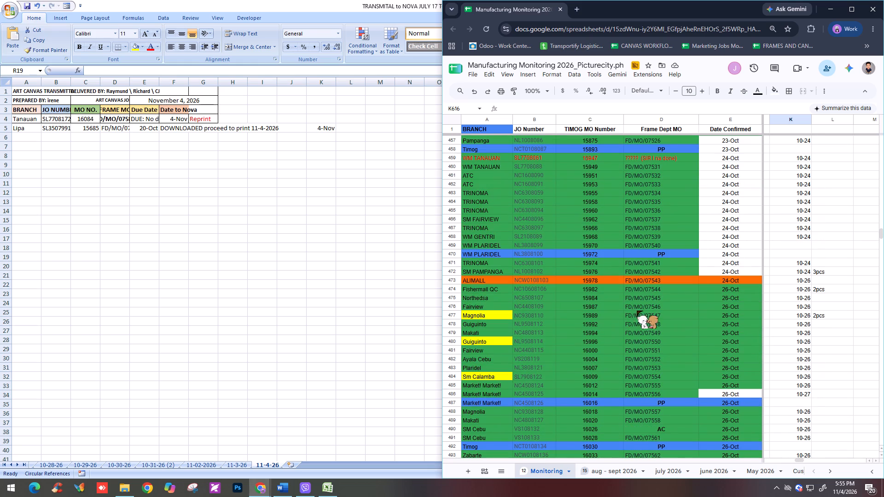
scroll(637, 312, up, 14)
scroll(637, 312, up, 15)
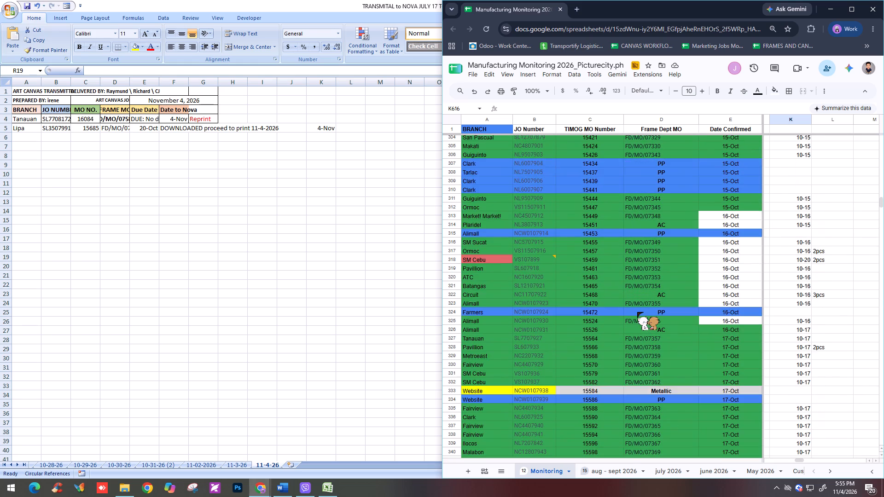
scroll(637, 312, up, 11)
scroll(637, 312, down, 11)
scroll(637, 312, up, 2)
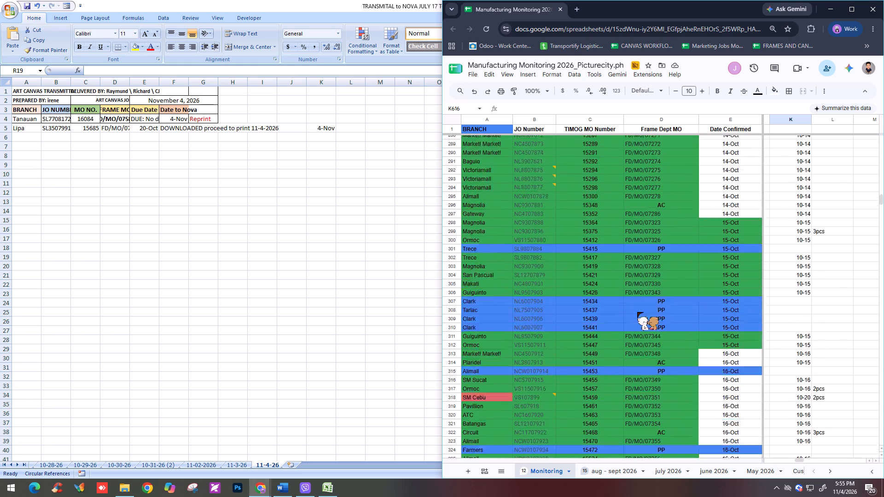
scroll(632, 293, up, 1)
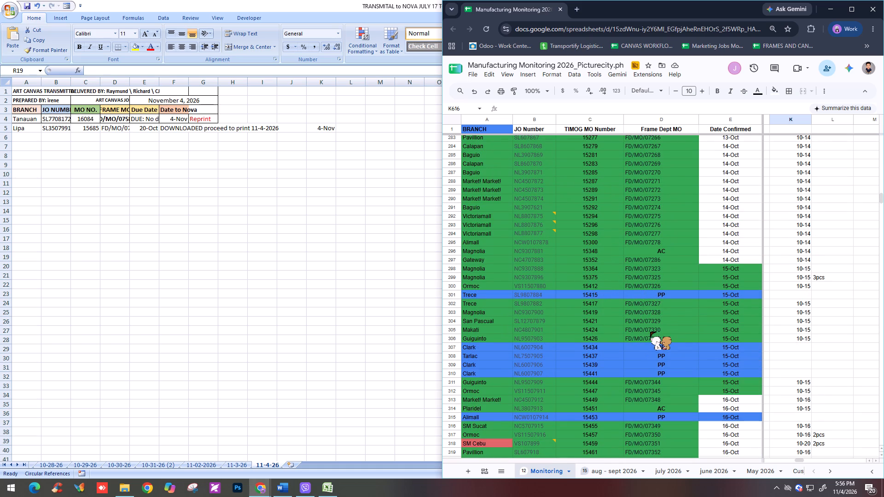
scroll(628, 310, down, 9)
scroll(628, 313, up, 1)
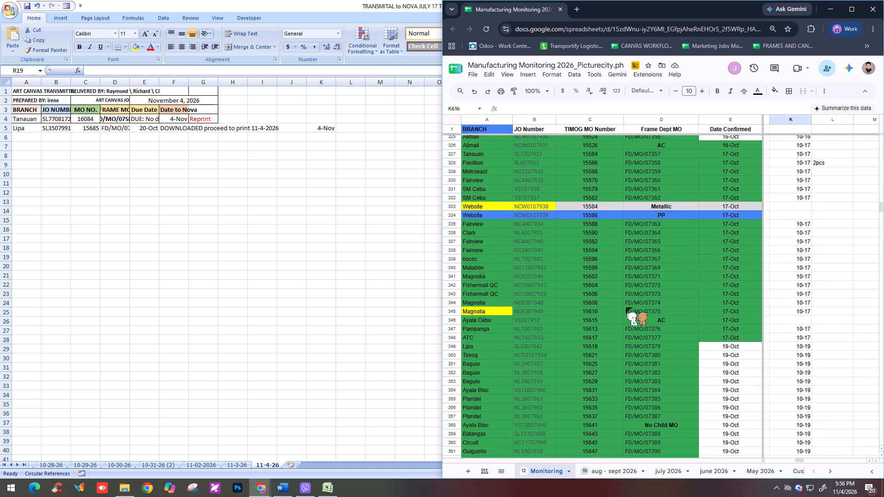
scroll(626, 307, down, 16)
scroll(626, 309, down, 5)
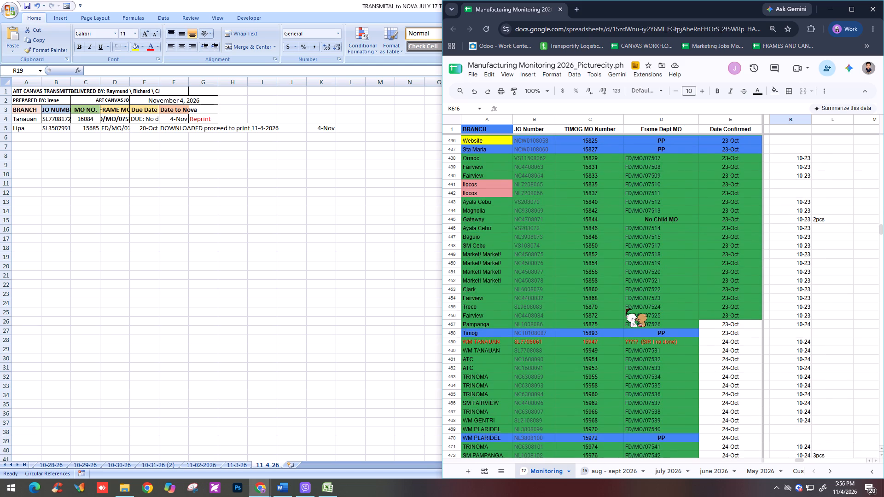
scroll(630, 310, down, 1)
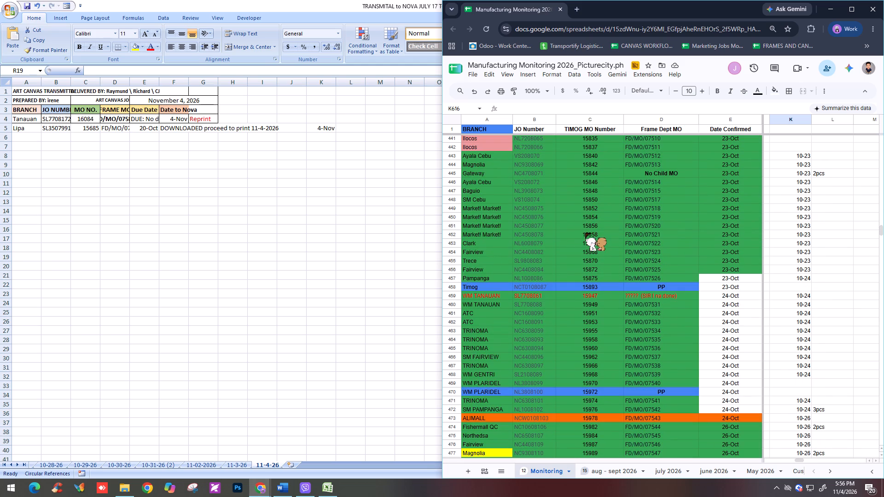
Copy the whole Ilocos row for MO 15837 and paste it as unformatted text into row 6 of transmittal sheet 11-4-26.
click(453, 148)
right_click(453, 148)
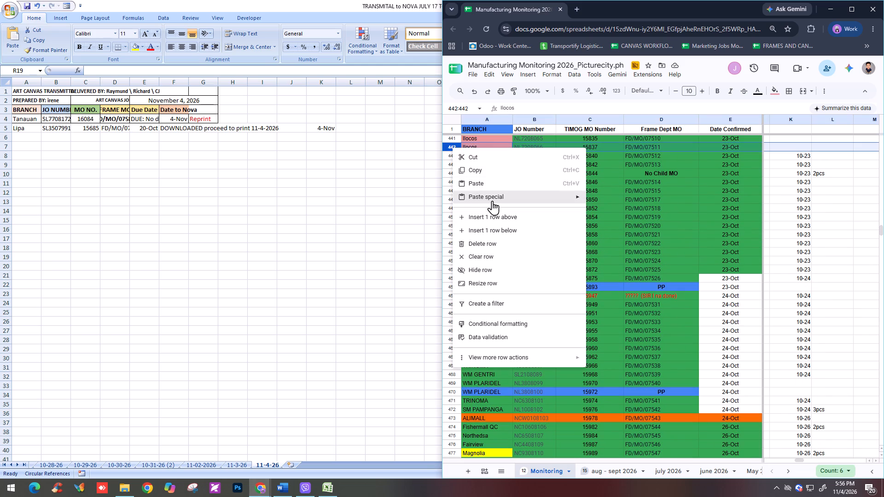
click(491, 171)
click(24, 136)
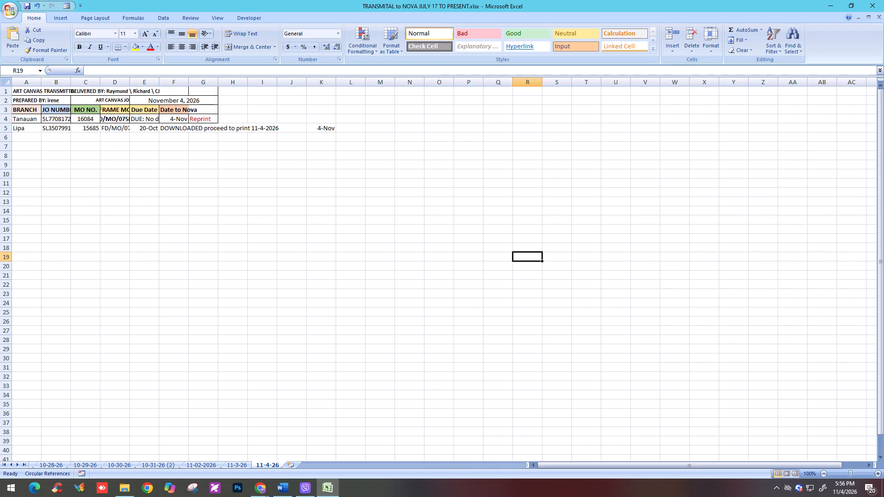
right_click(30, 137)
click(75, 175)
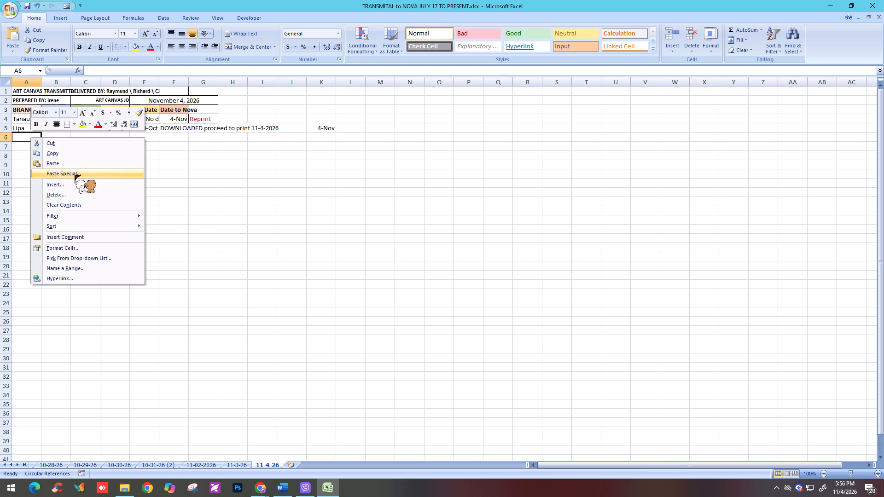
click(63, 139)
click(179, 239)
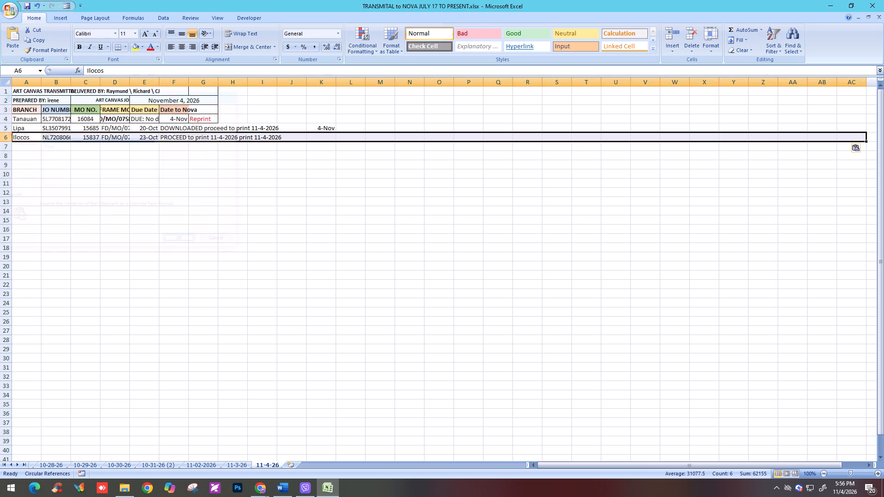
Enter 11-4 in column K of the Ilocos row on sheet 11-4-26.
click(316, 135)
text(11-4)
key(Return)
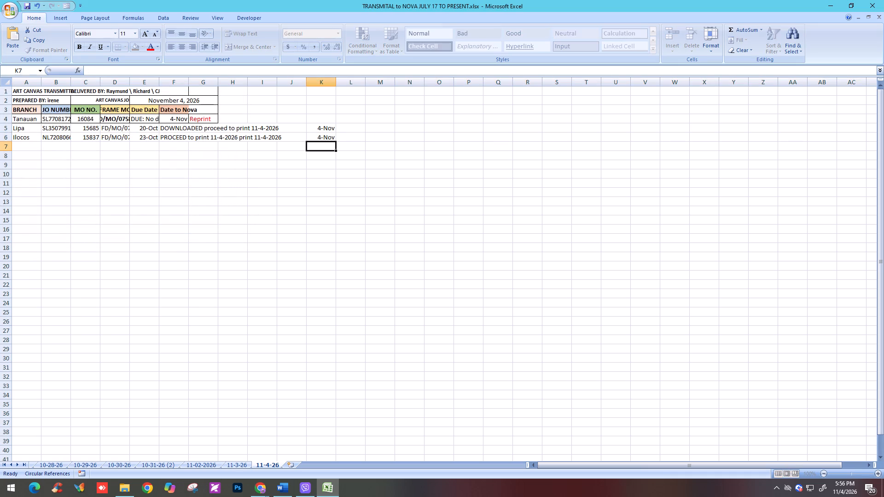
Enter 11-4 in column K of the monitoring sheet for Ilocos MO 15837.
click(279, 458)
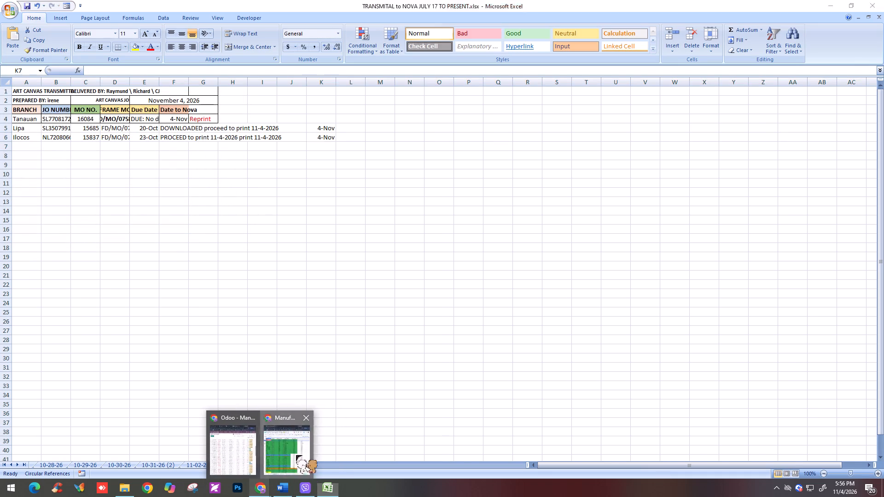
click(801, 144)
text(11-4)
key(Return)
scroll(764, 203, up, 1)
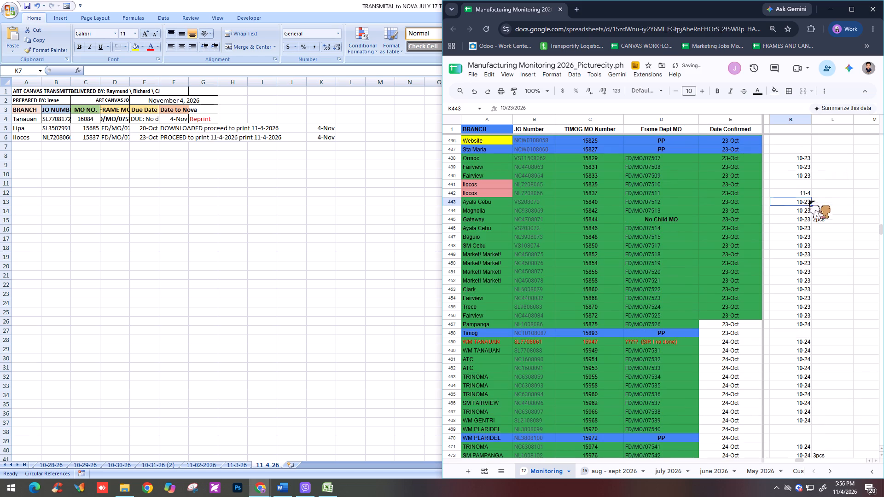
Enter 11-4 in column K of the monitoring sheet for Ilocos MO 15835.
click(803, 185)
text(11-4)
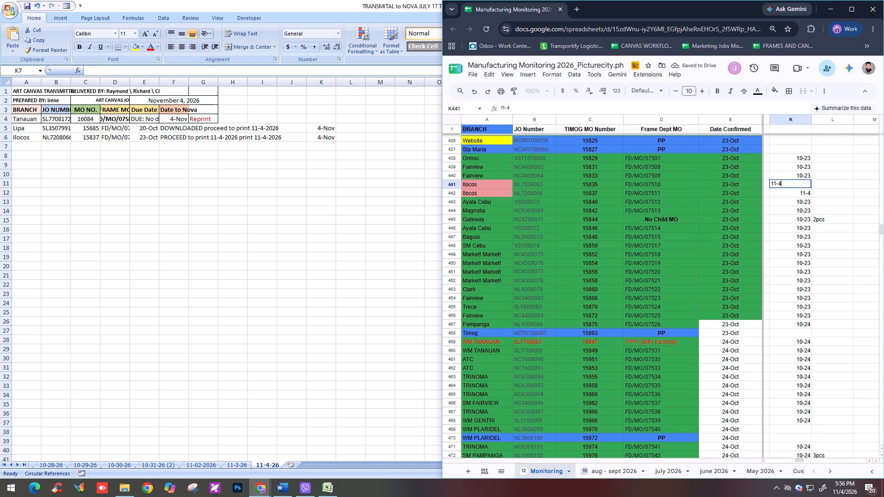
key(Return)
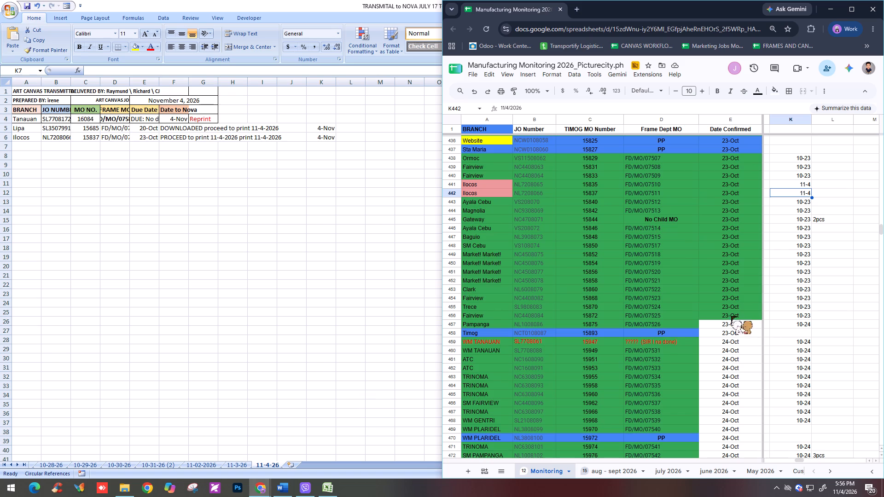
Enter 11-4 in column K of the monitoring sheet for Metroplaza MO 16349 and Zabarte MO 16353.
scroll(664, 358, down, 19)
scroll(657, 358, down, 8)
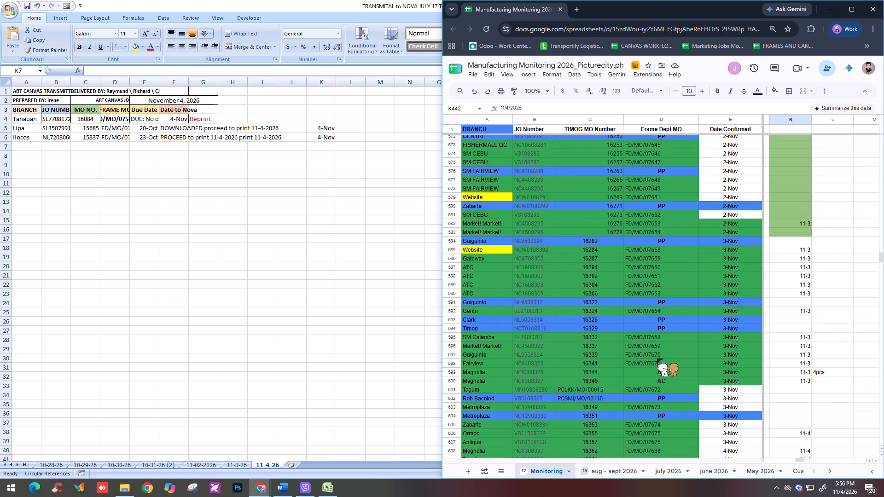
scroll(657, 358, down, 3)
click(800, 224)
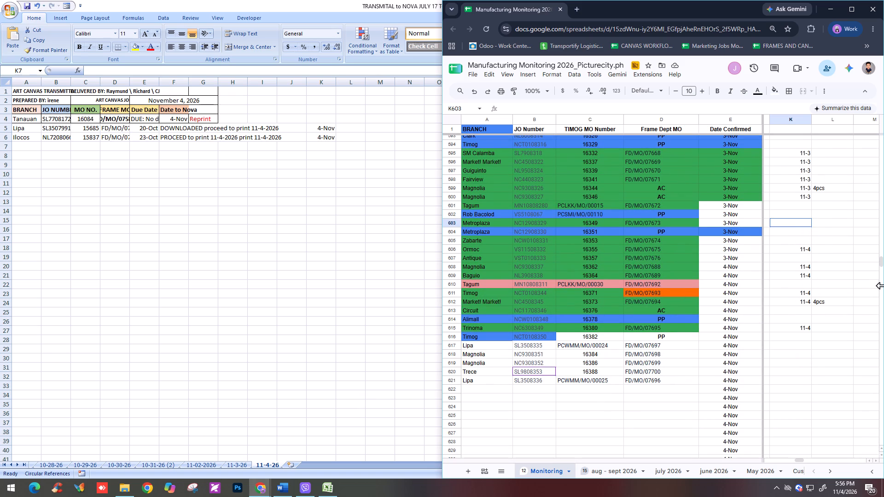
text(11-4)
key(Return)
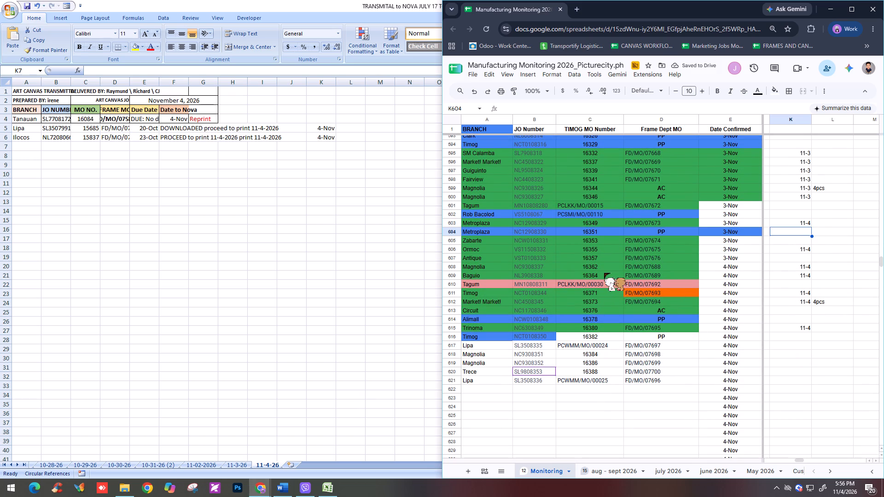
click(783, 242)
text(11-4)
key(Return)
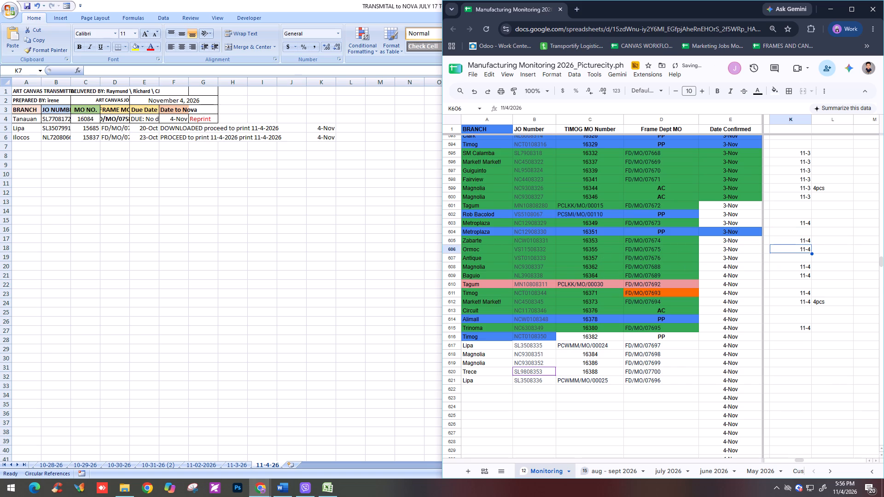
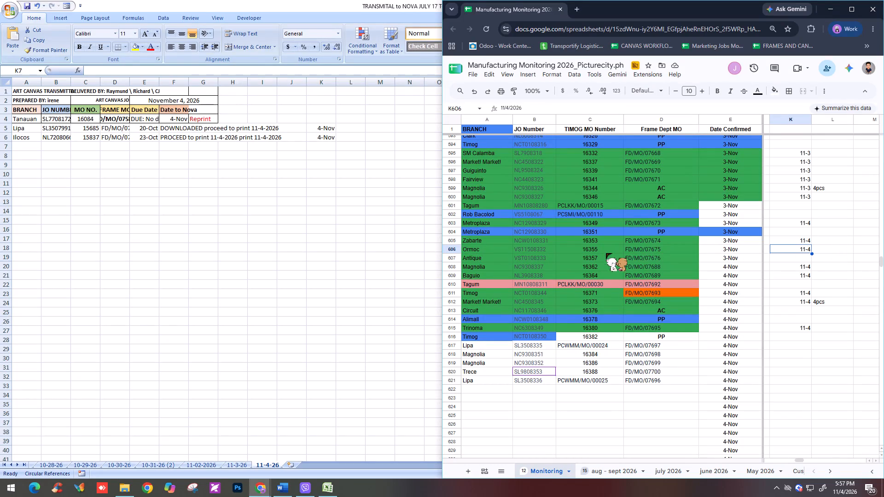
Copy the Ilocos MO 15835 row from the monitoring sheet into row 7 of Excel sheet 11-4-26 using Paste Special.
scroll(626, 218, up, 8)
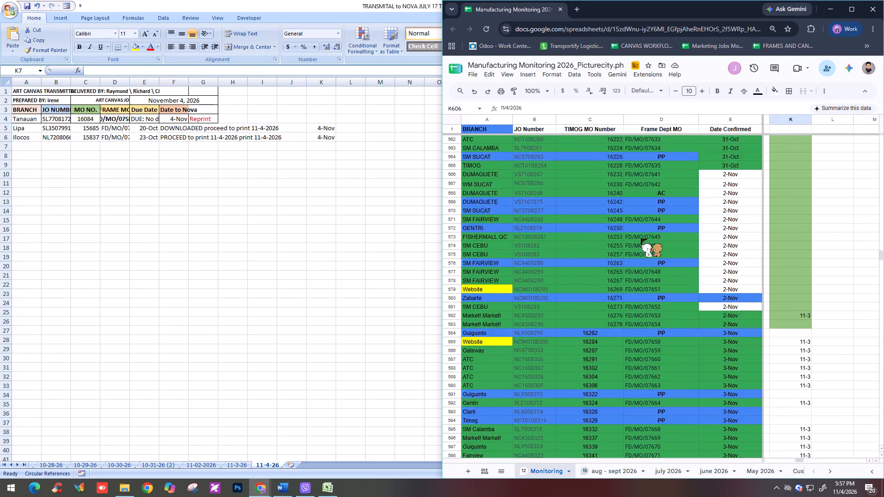
scroll(641, 239, up, 16)
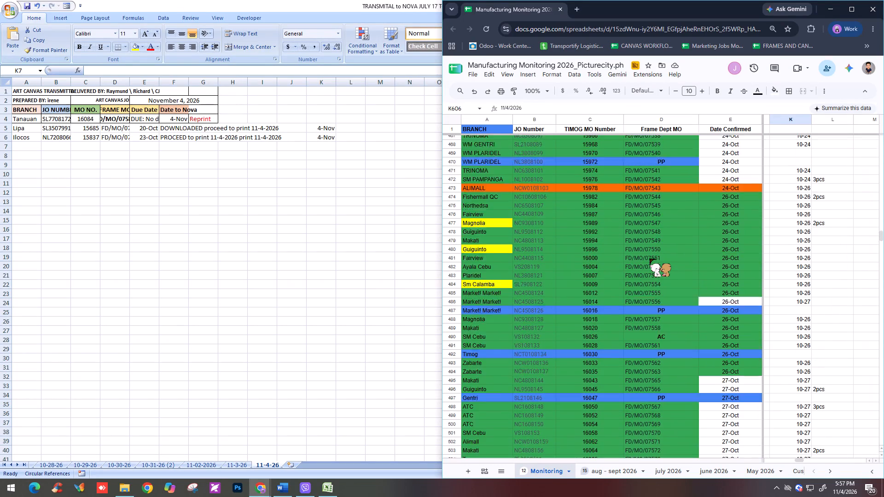
scroll(650, 259, up, 7)
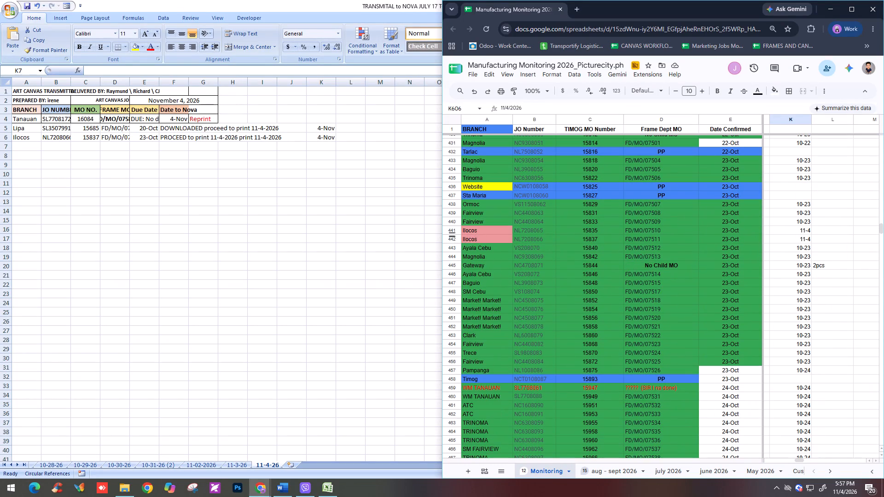
click(453, 230)
right_click(452, 230)
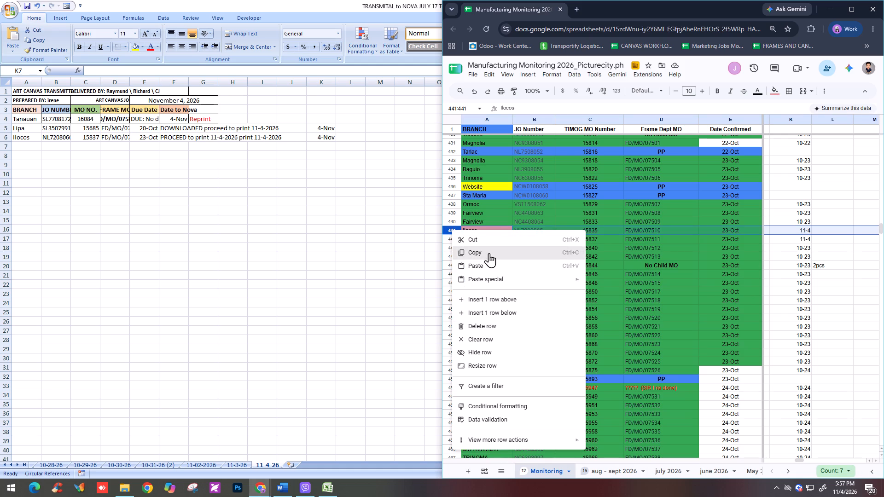
click(489, 253)
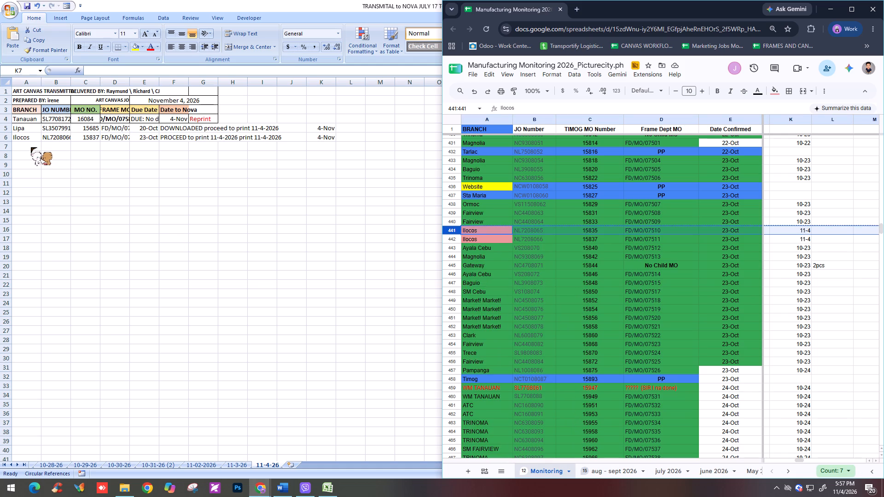
right_click(31, 147)
right_click(31, 147)
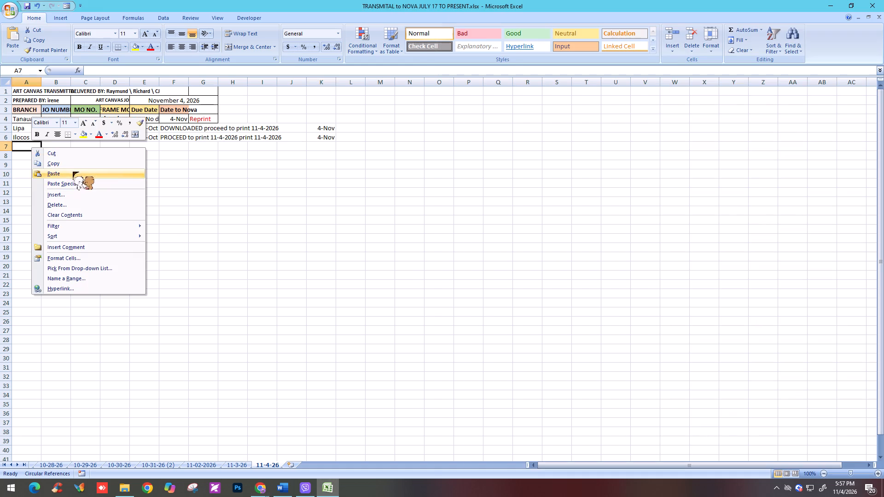
click(76, 185)
click(62, 150)
click(187, 254)
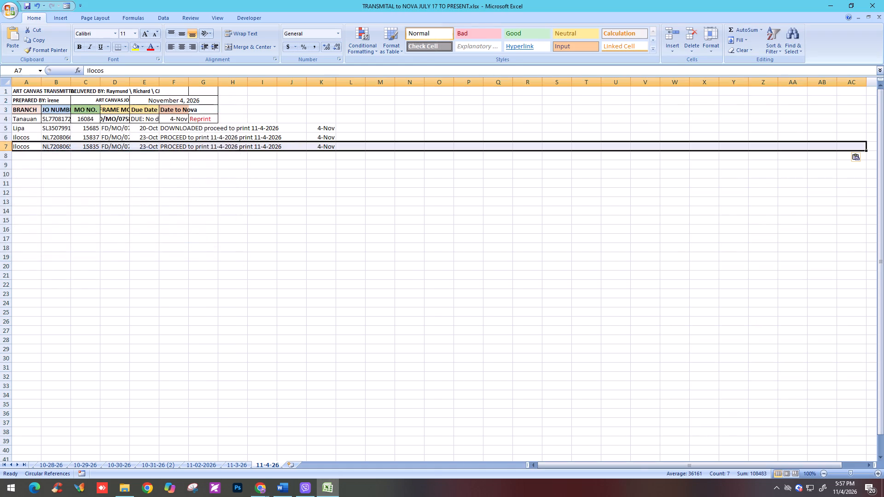
click(341, 203)
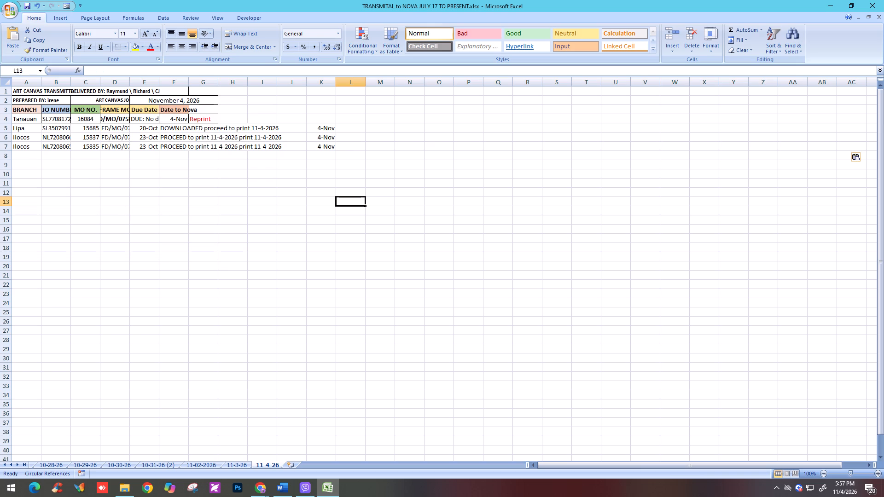
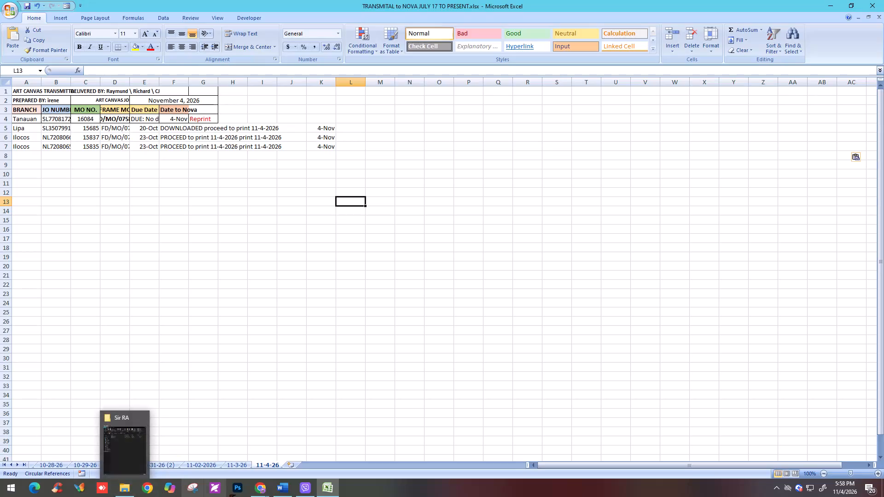
Switch to the Chrome monitoring sheet and enter 11-4 in column K for the Circuit MO 16376 row.
click(262, 496)
click(285, 461)
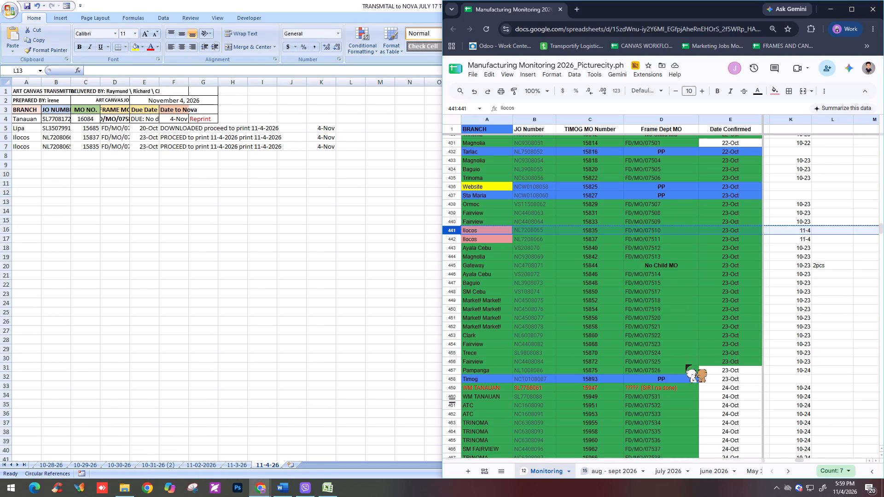
scroll(704, 426, down, 8)
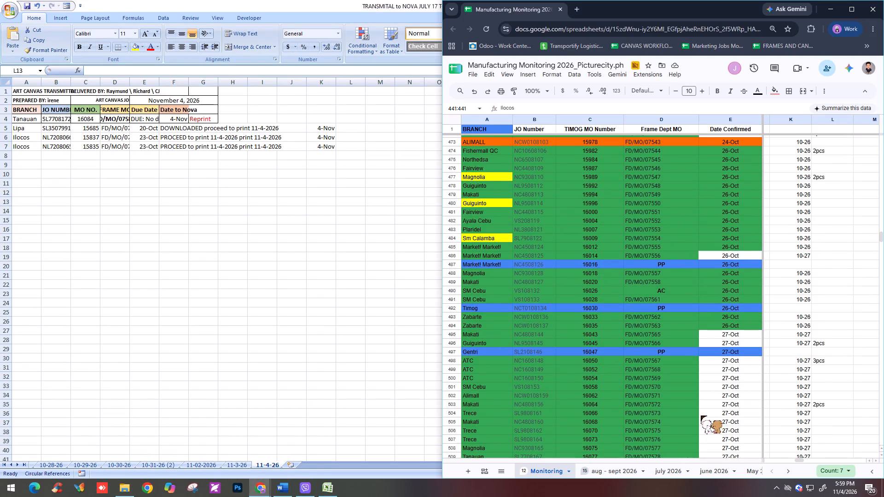
scroll(697, 397, down, 19)
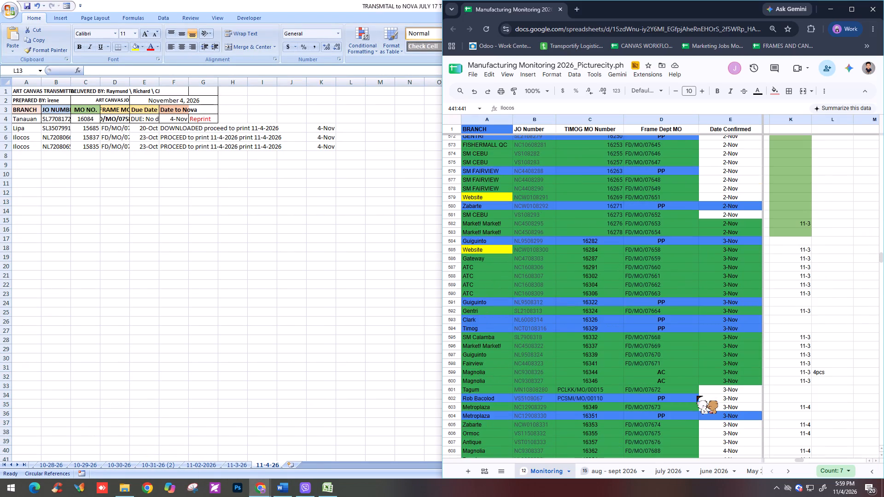
scroll(697, 396, down, 5)
scroll(697, 396, up, 3)
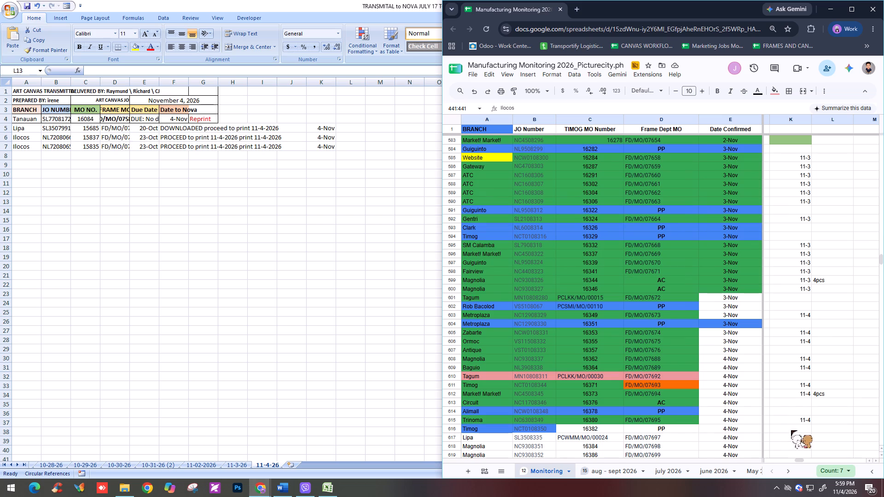
click(798, 404)
key(1)
text(1-4)
key(Return)
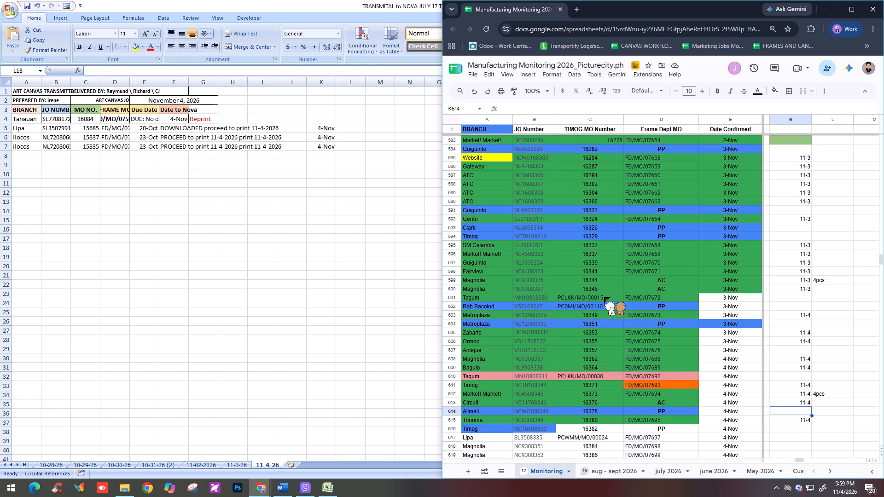
click(790, 299)
key(1)
text(1-4)
key(Return)
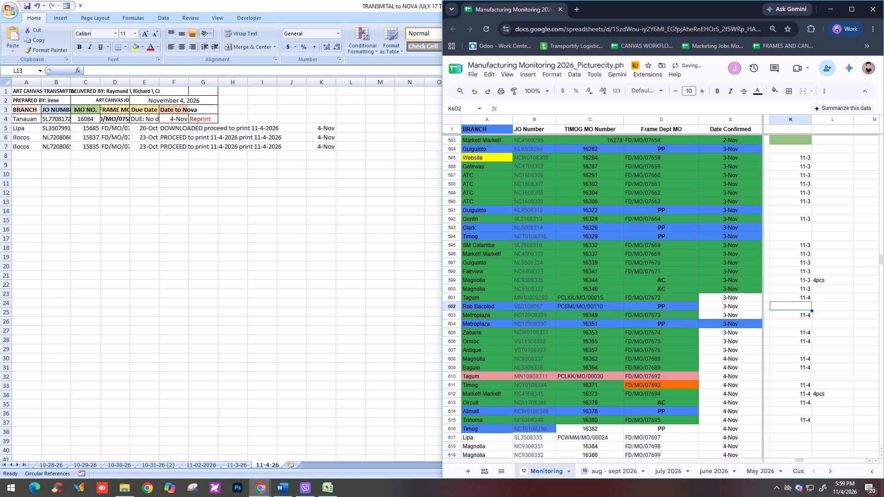
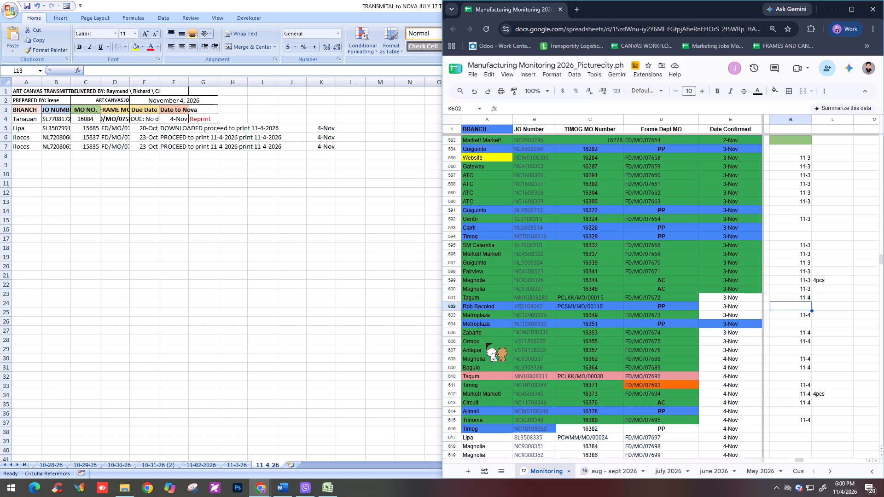
Enter 11-4 in column K and the note 1set in column L for the Antique MO 16357 row.
click(788, 349)
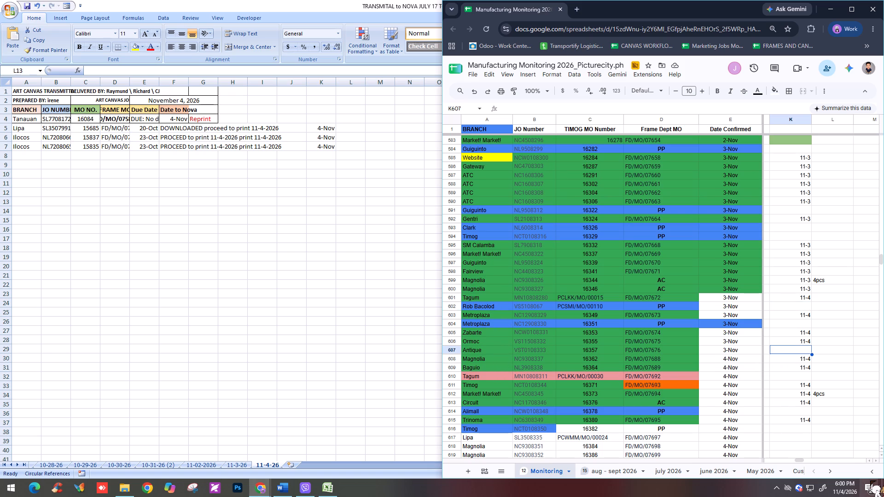
text(11-4)
key(Return)
key(Up)
key(Right)
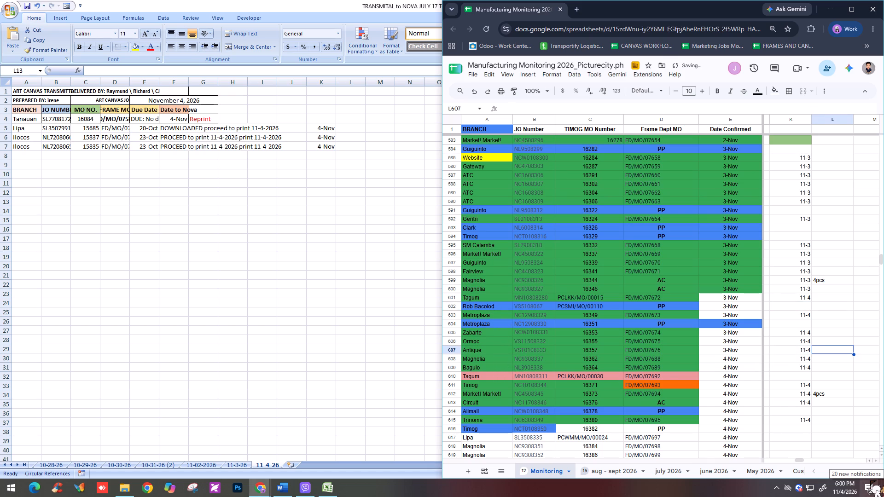
text(1set)
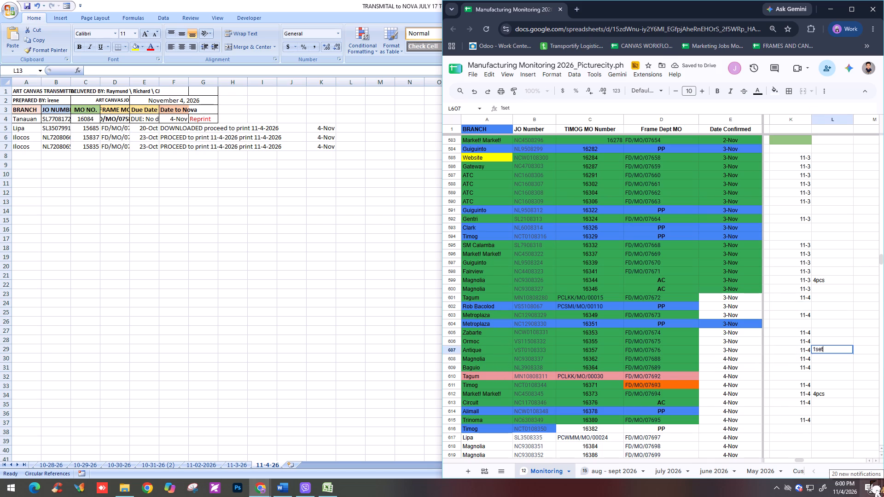
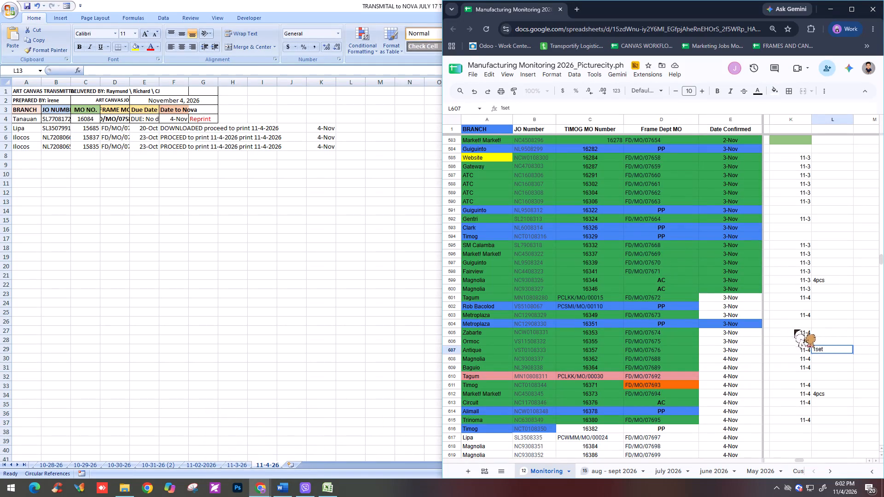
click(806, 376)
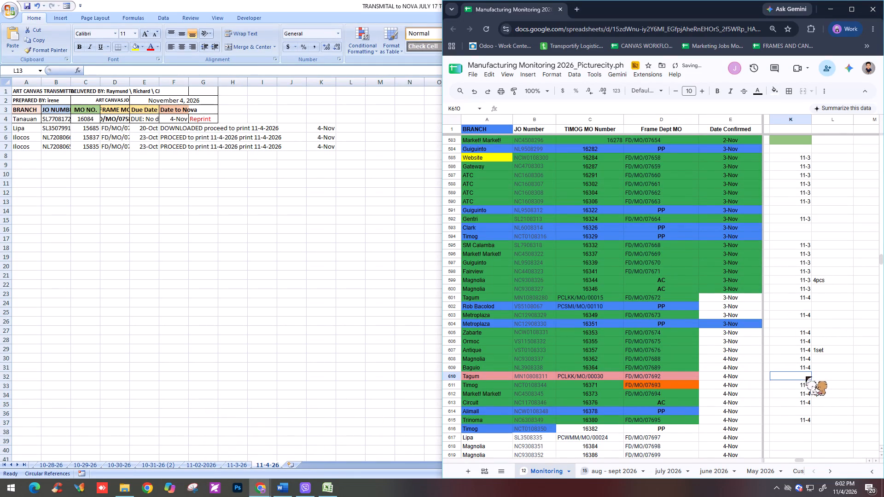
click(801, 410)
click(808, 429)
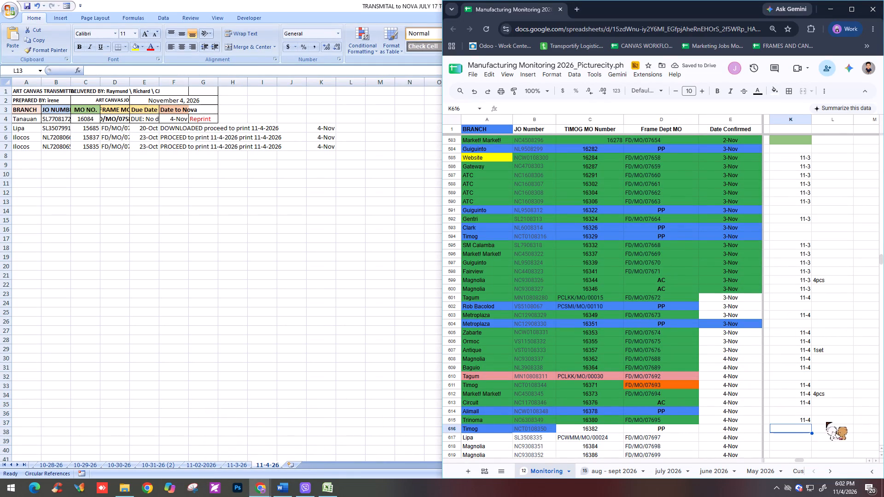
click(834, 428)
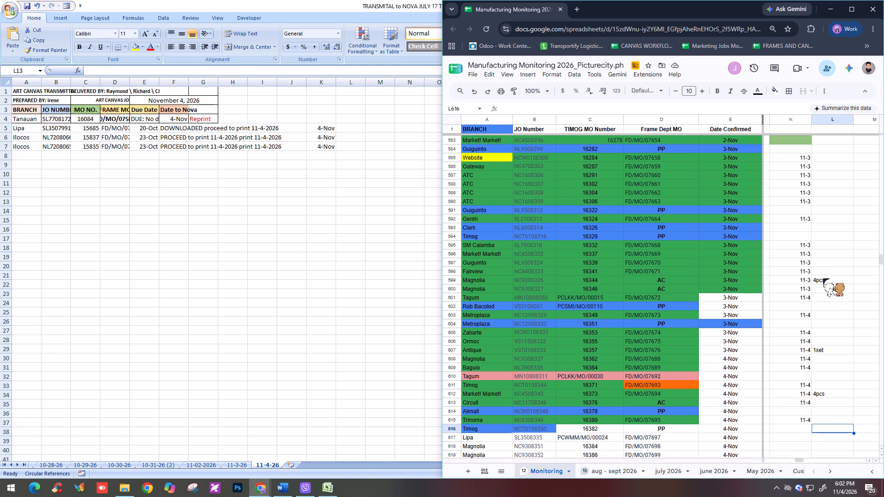
Copy the rows marked 11-4 in the monitoring sheet: 601, 603, 605 to 609, 611 to 613 and 615.
click(453, 306)
click(454, 298)
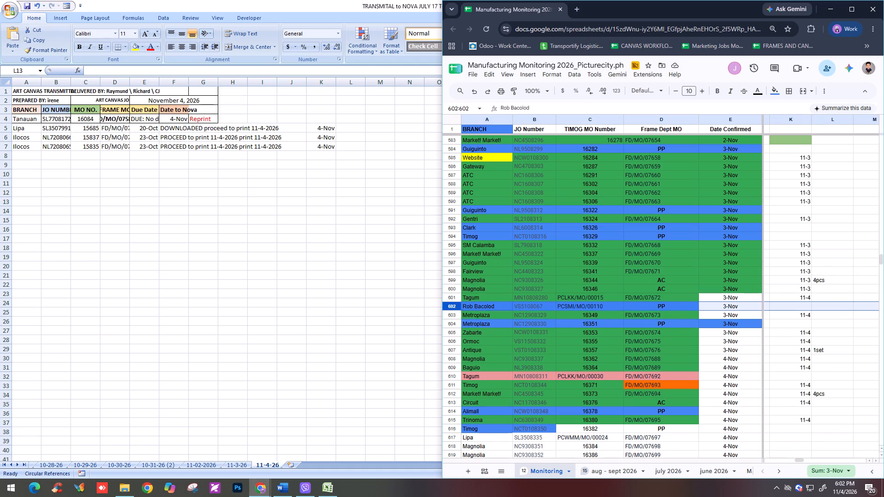
ctrl+click(454, 315)
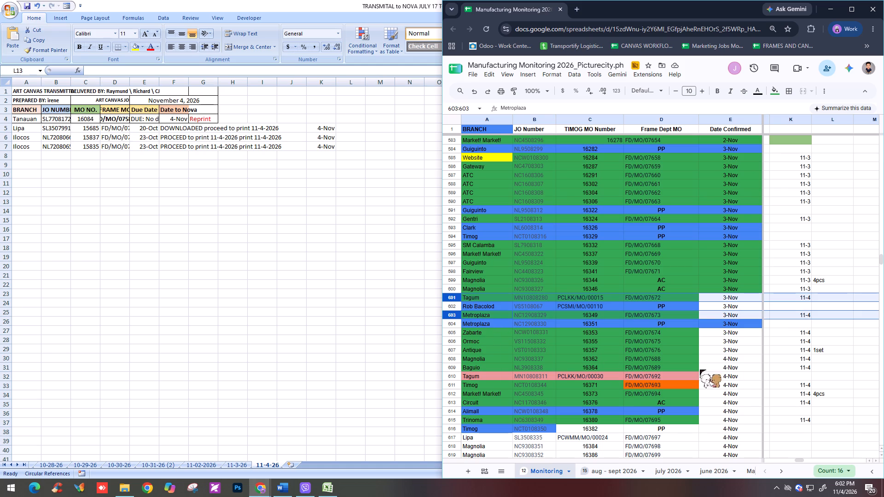
ctrl+drag(456, 331, 456, 365)
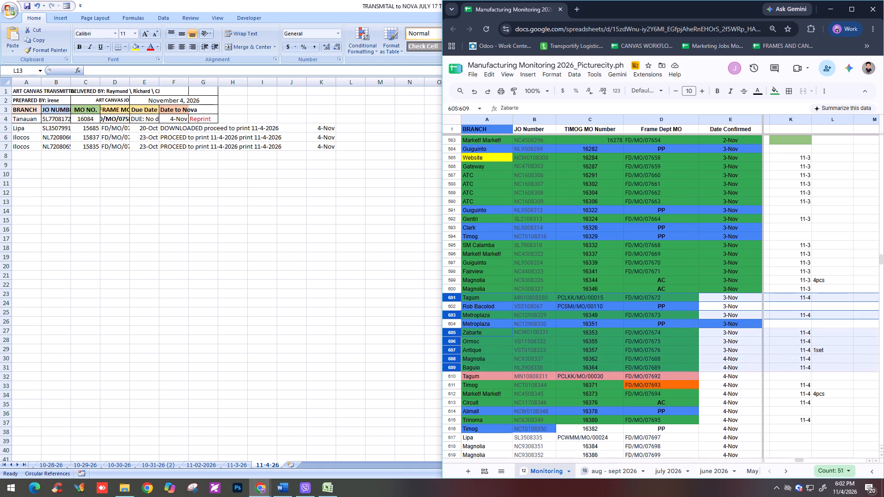
ctrl+drag(456, 365, 456, 367)
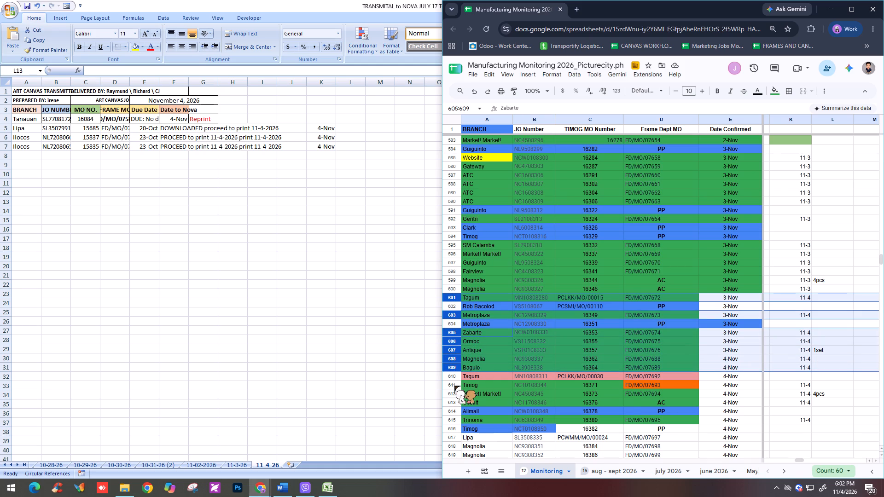
ctrl+drag(454, 385, 455, 399)
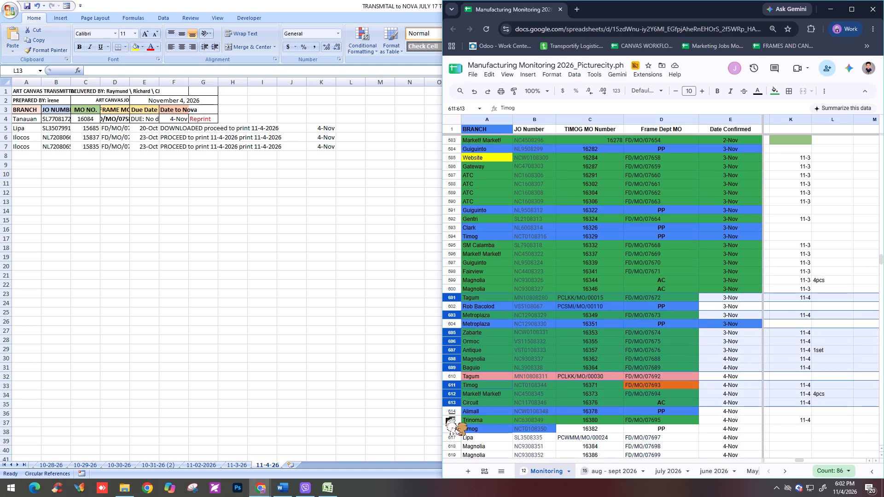
ctrl+click(451, 422)
key(ctrl+c)
key(ctrl+c)
key(ctrl+x)
key(ctrl+c)
key(ctrl+c)
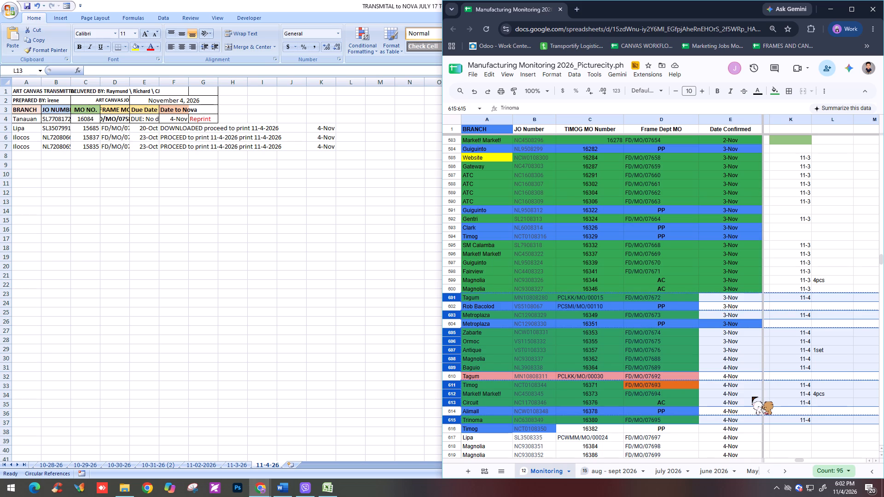
key(ctrl+c)
key(ctrl+c)
key(ctrl+c)
key(ctrl+c)
Paste the copied rows as Unicode Text into the 11-4-26 transmittal sheet in Excel, starting at cell A8.
click(32, 158)
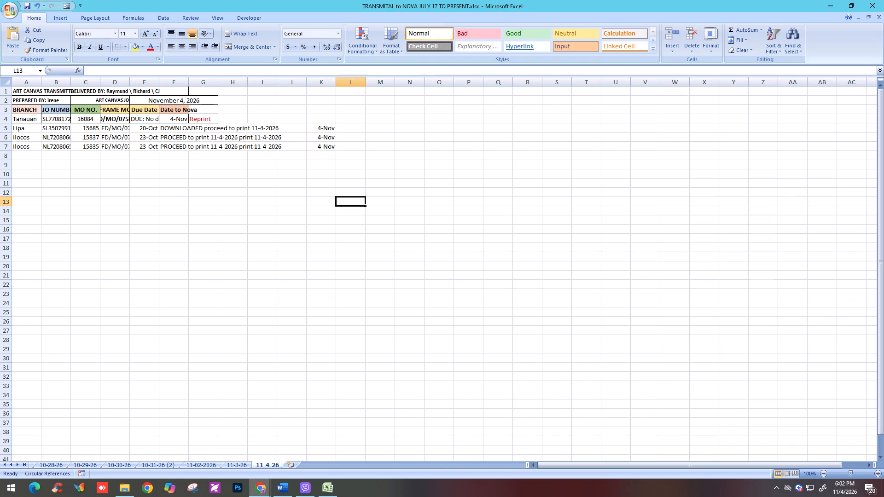
click(31, 152)
right_click(31, 152)
click(59, 189)
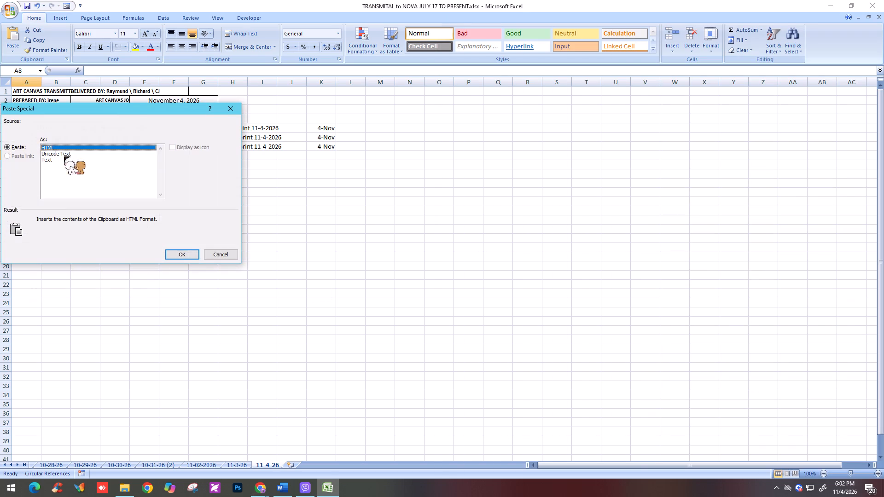
click(64, 156)
click(73, 154)
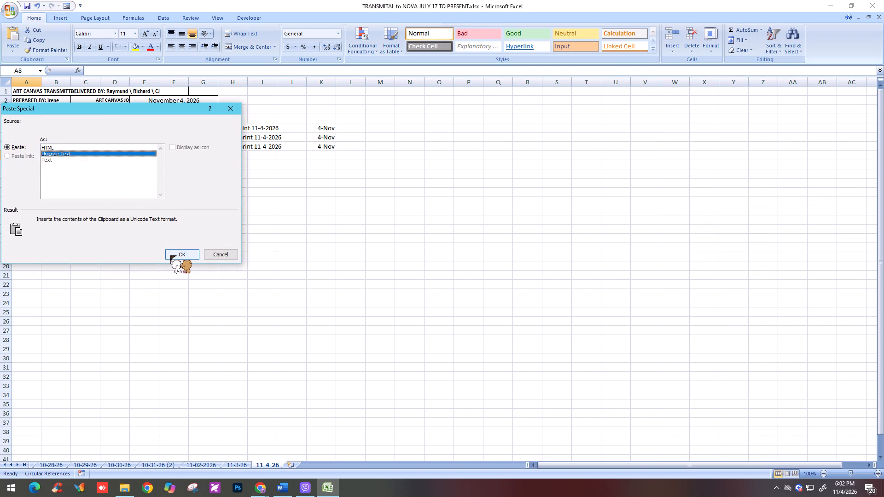
click(170, 255)
click(505, 232)
Copy the 4-Nov dates, notes and blank cells in K5:U18 over the block starting at F5 under Date to Nova.
drag(329, 127, 491, 224)
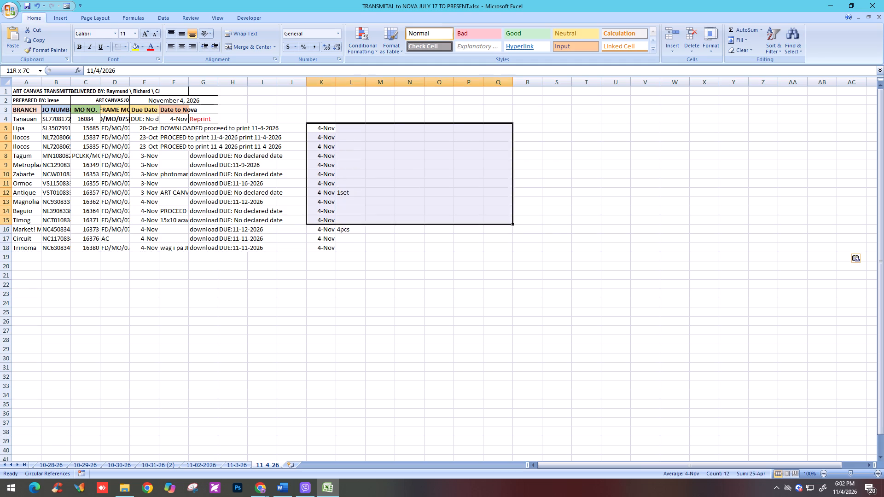
drag(491, 224, 625, 248)
key(ctrl+c)
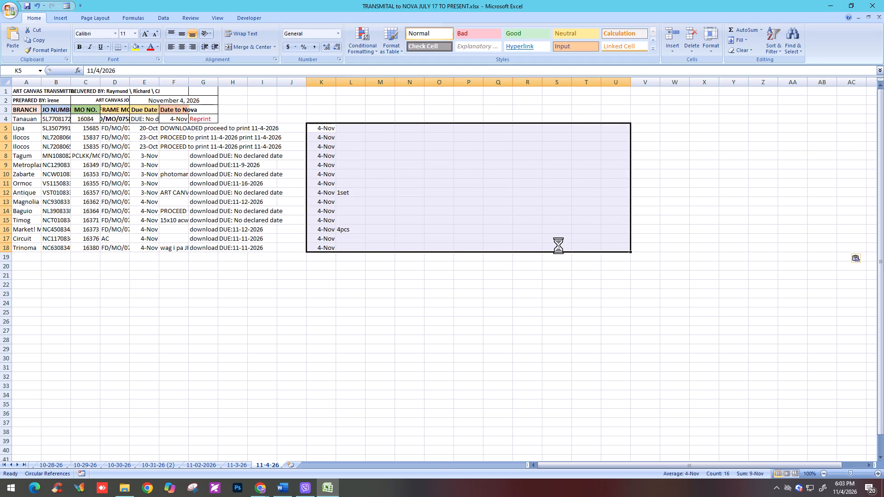
click(183, 131)
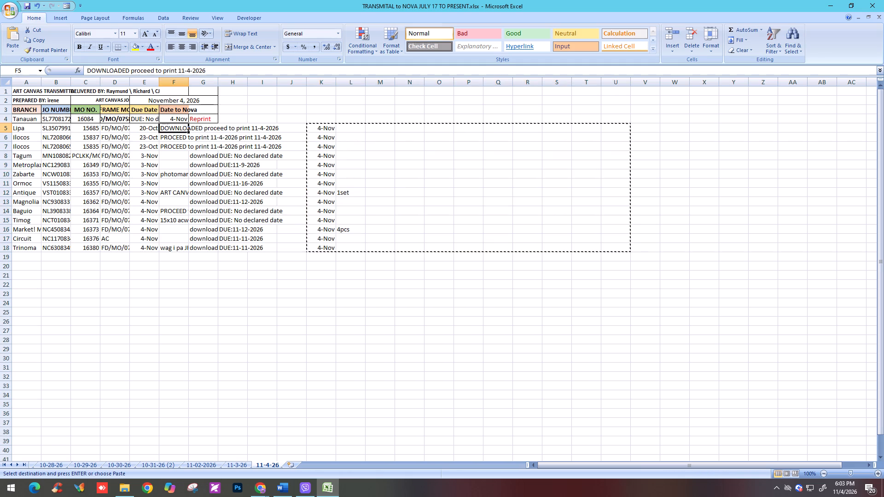
key(Return)
click(587, 265)
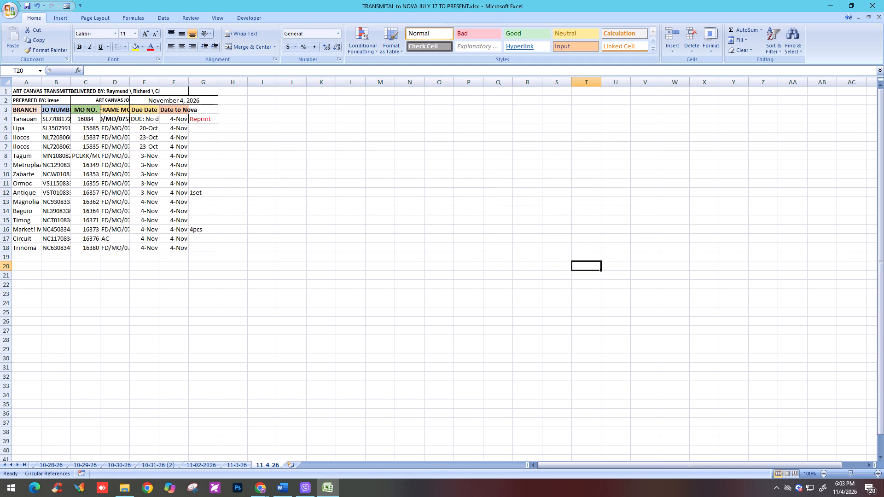
Apply the Tanauan row's formatting to the job rows A5:G18 with Format Painter.
drag(28, 121, 207, 118)
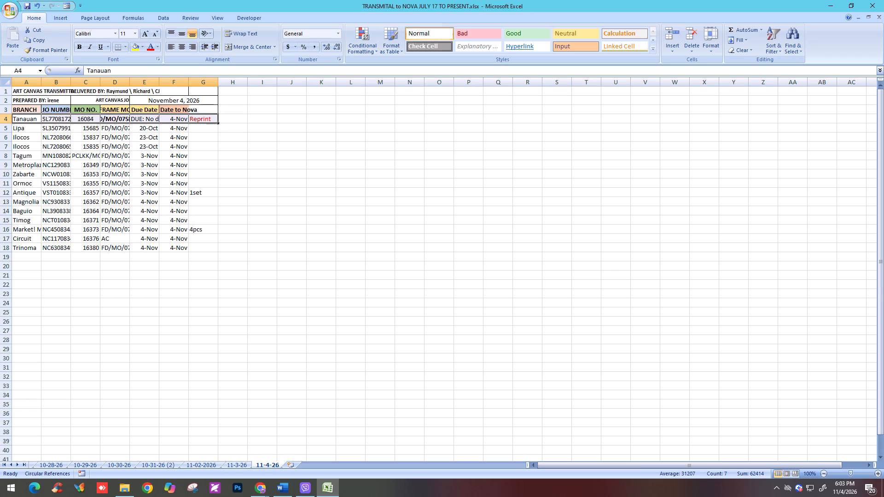
click(39, 49)
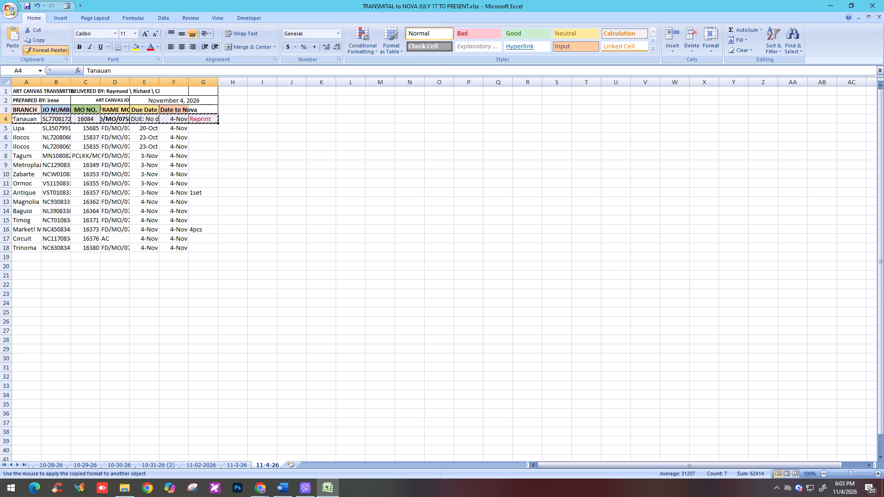
drag(31, 127, 210, 249)
click(398, 234)
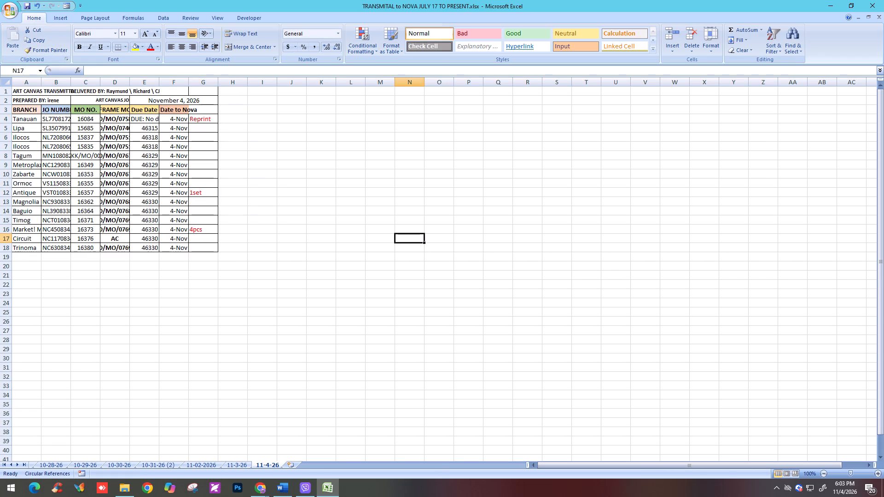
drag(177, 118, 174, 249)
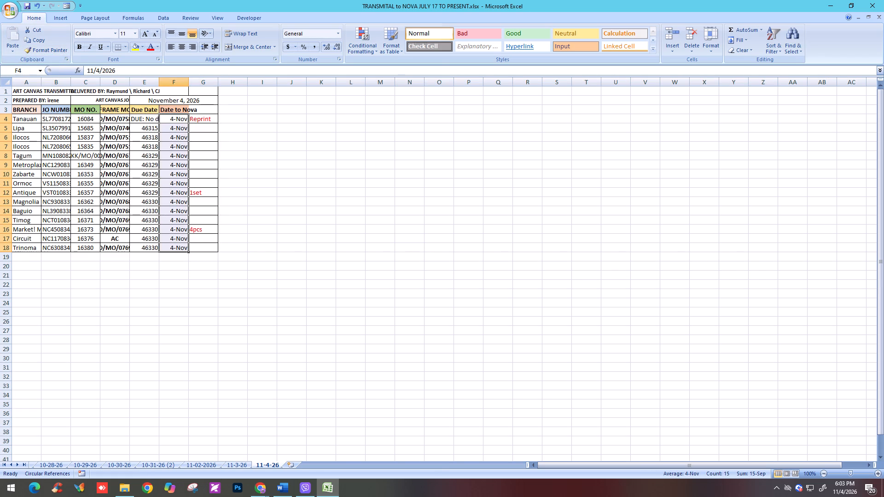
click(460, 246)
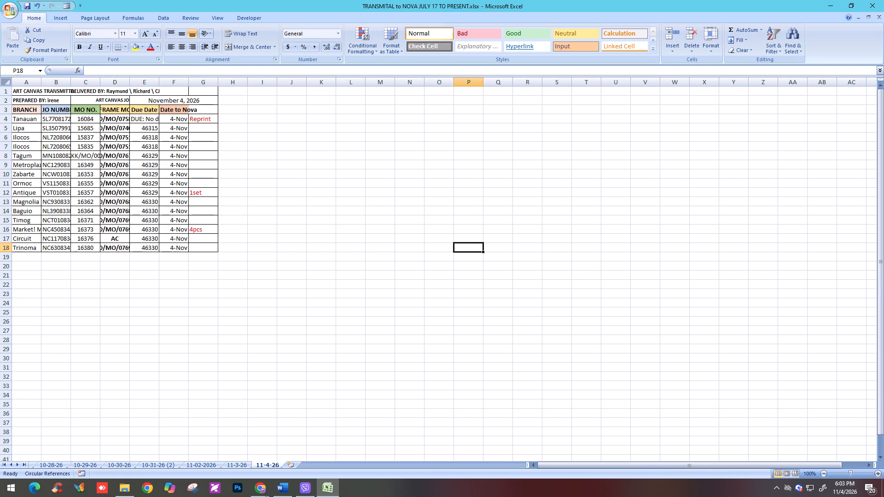
Autofit the widths of all columns and narrow the BRANCH and FRAME MO columns closer to their contents.
click(6, 82)
double_click(41, 82)
click(574, 245)
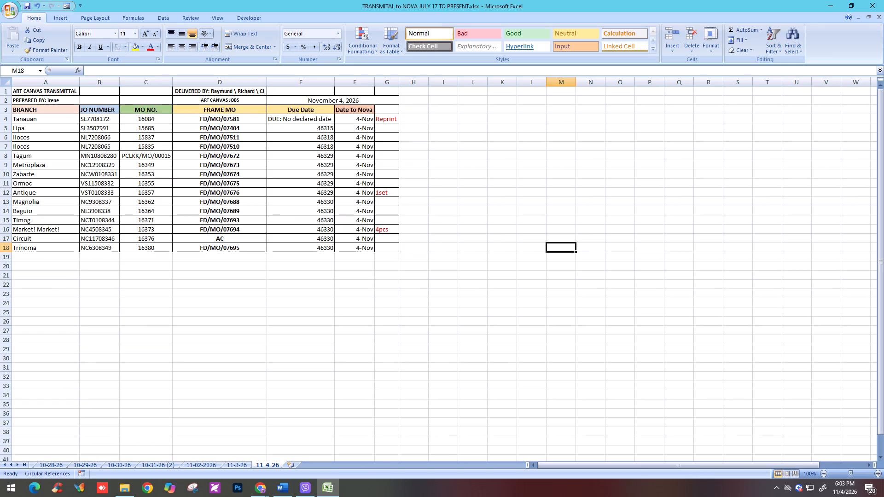
drag(80, 82, 62, 87)
drag(250, 79, 215, 78)
drag(215, 81, 210, 81)
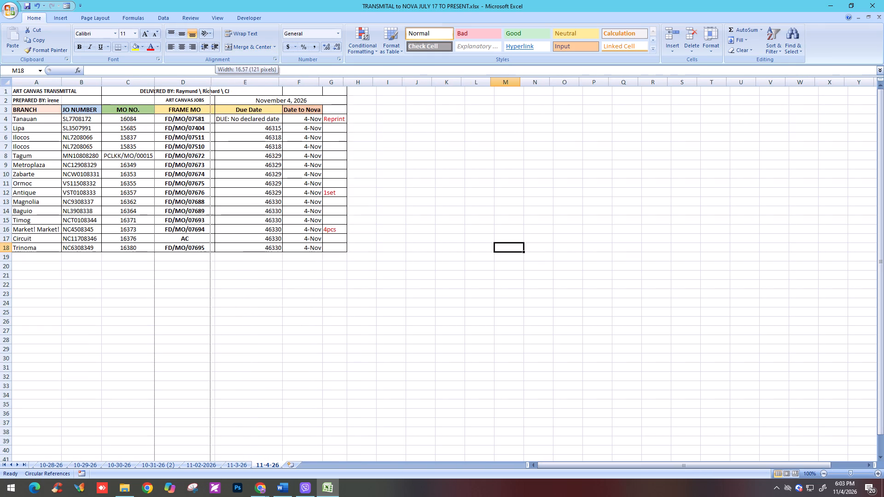
drag(210, 81, 208, 81)
click(273, 82)
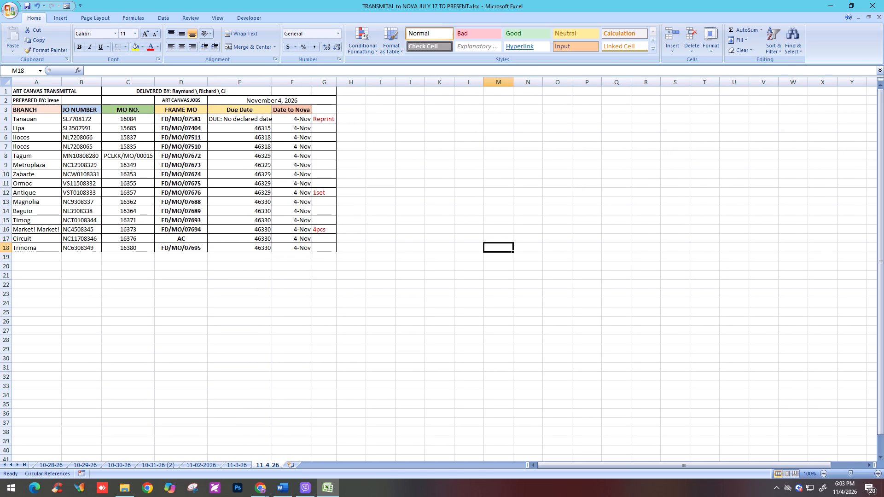
Format the Due Date cells E5:E18 as dates of the type 14-Mar.
click(265, 131)
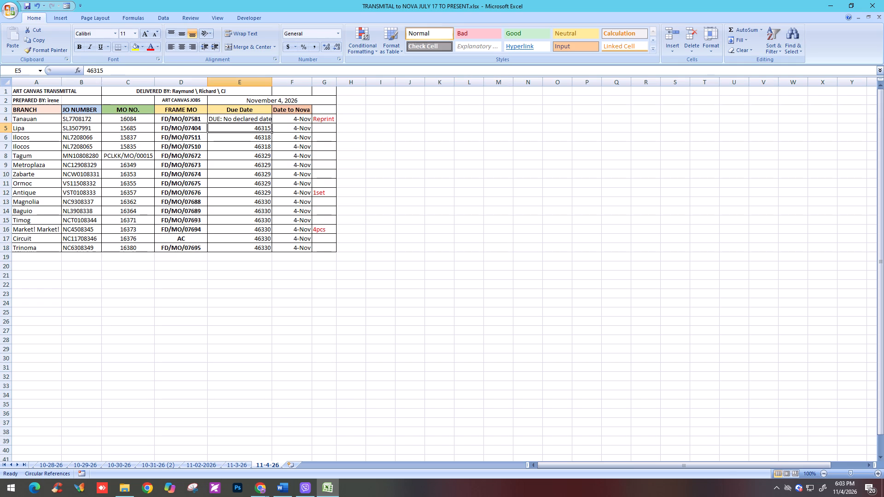
drag(242, 127, 250, 251)
right_click(247, 233)
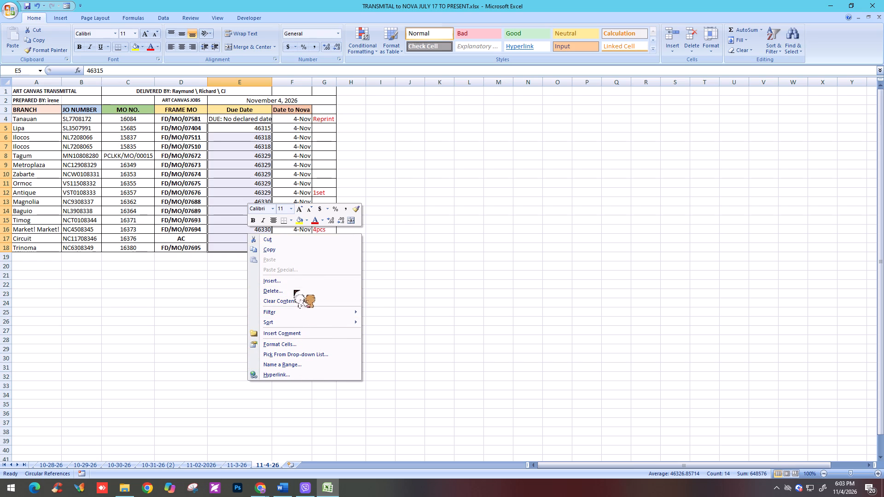
click(313, 343)
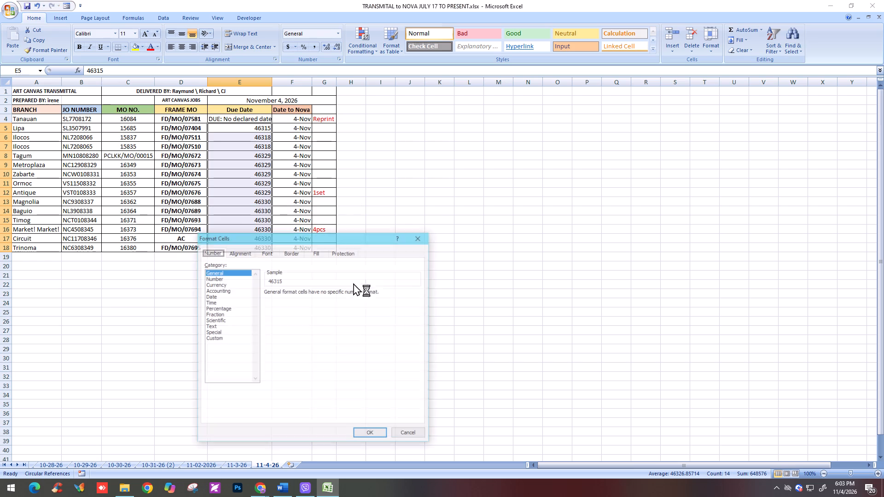
click(213, 293)
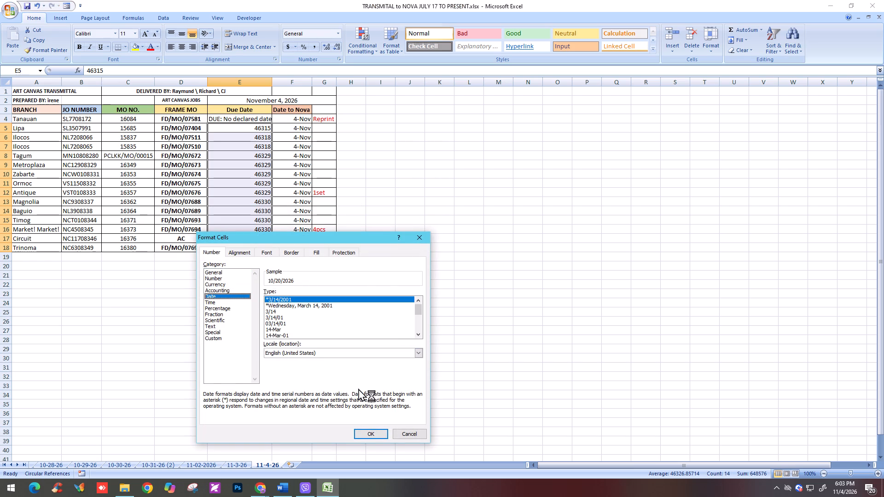
click(286, 330)
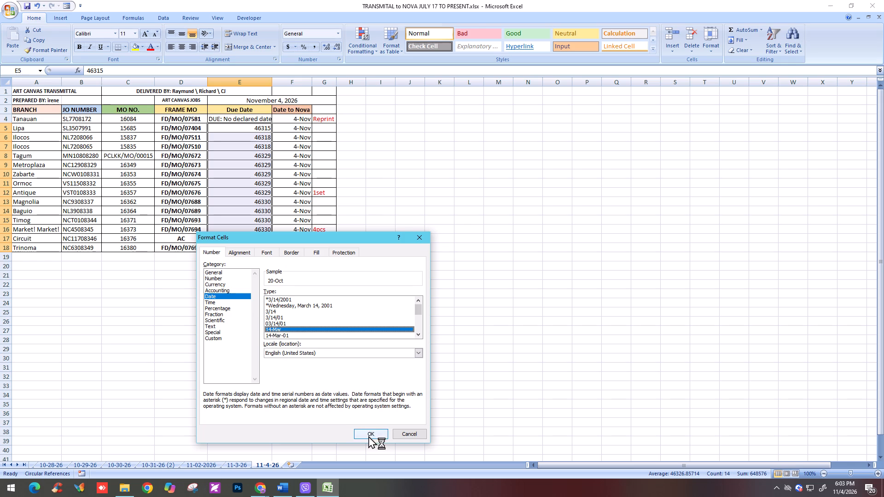
click(369, 437)
click(554, 295)
click(421, 181)
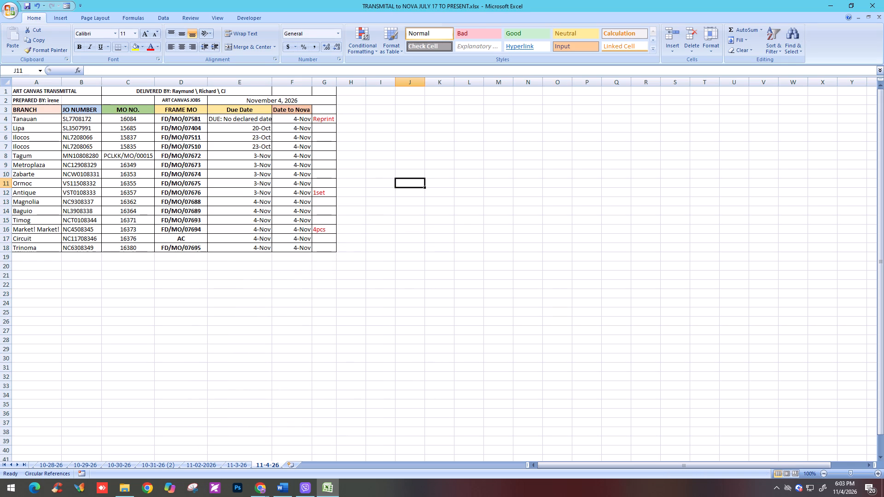
Format the Due Date cells E5:E18 as dates of the type 14-Mar-01.
drag(258, 129, 261, 243)
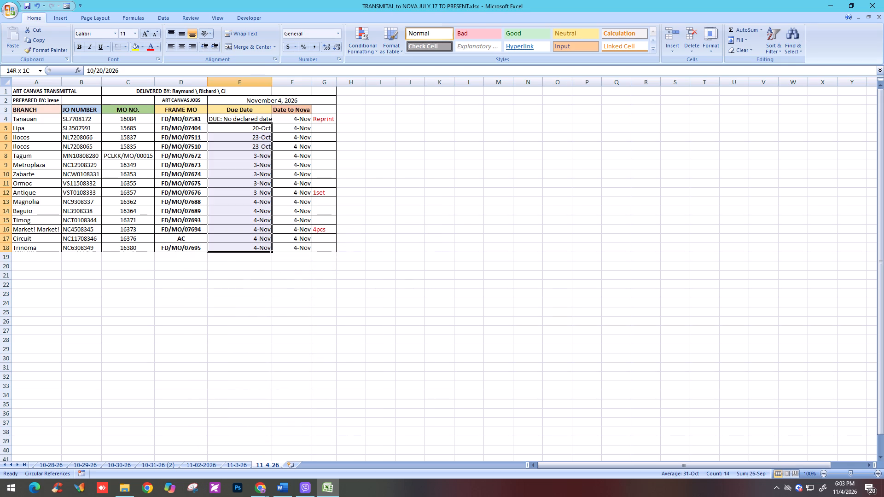
drag(261, 243, 262, 244)
right_click(262, 244)
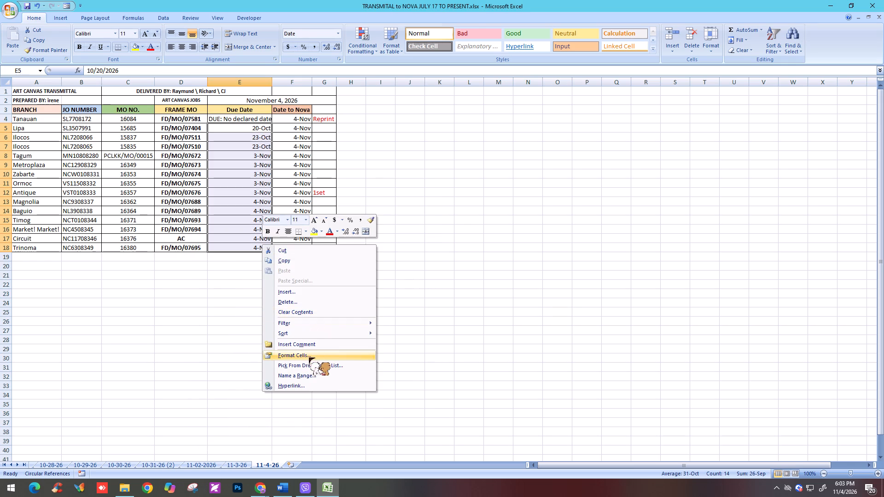
click(309, 358)
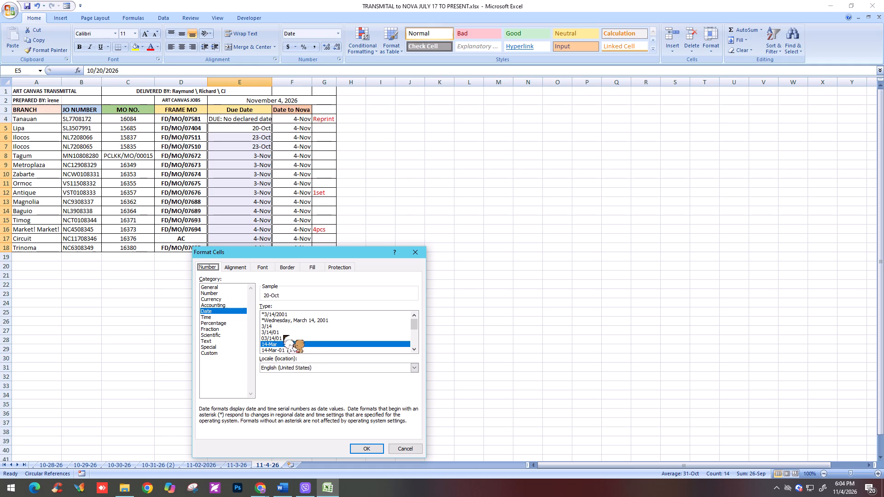
click(282, 331)
click(291, 337)
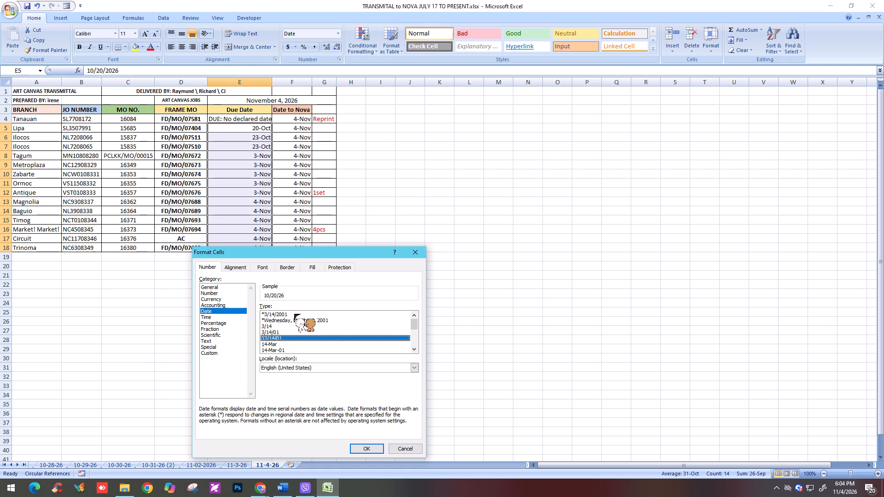
click(291, 349)
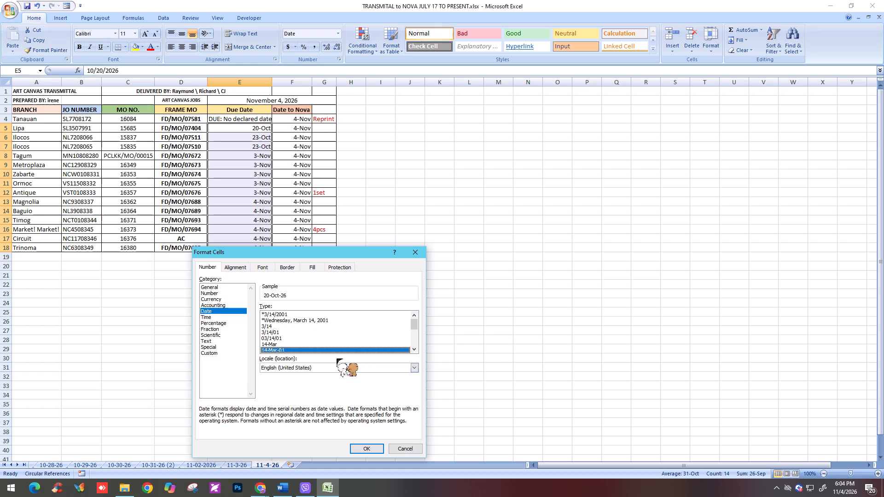
click(367, 449)
click(505, 280)
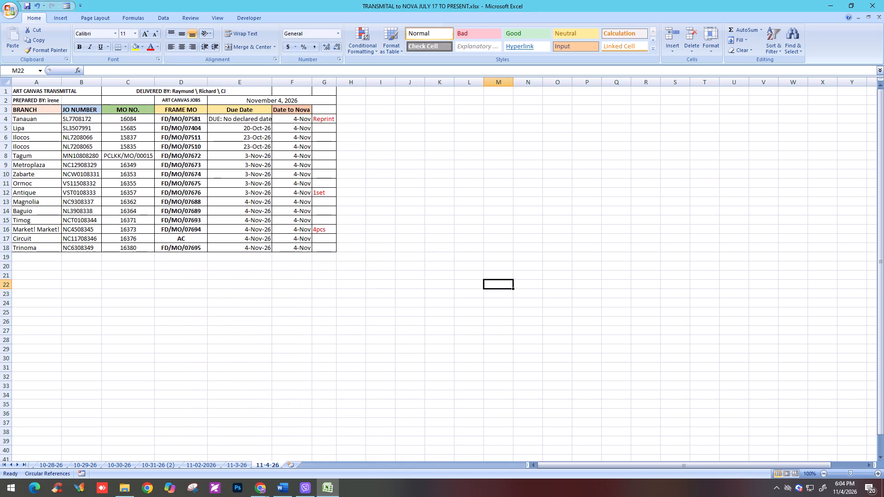
Highlight the first four job rows, A4:G7, with yellow fill on the 11-4-26 sheet and save the workbook.
click(242, 464)
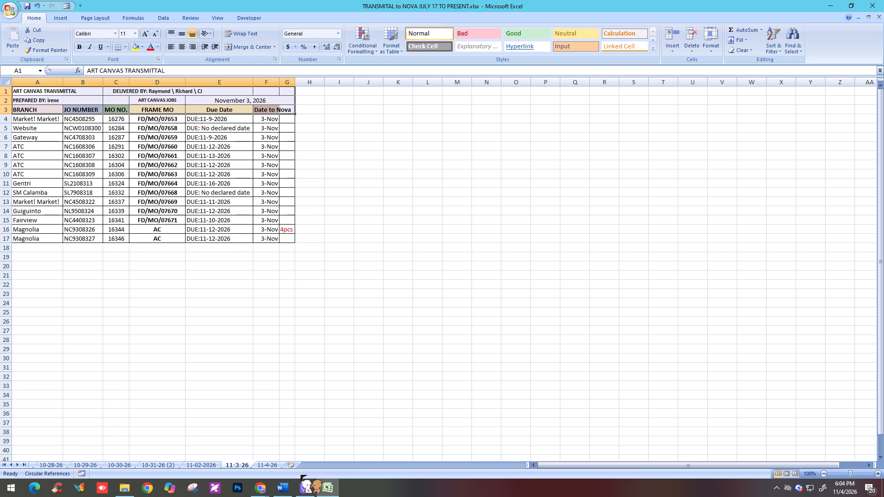
click(266, 463)
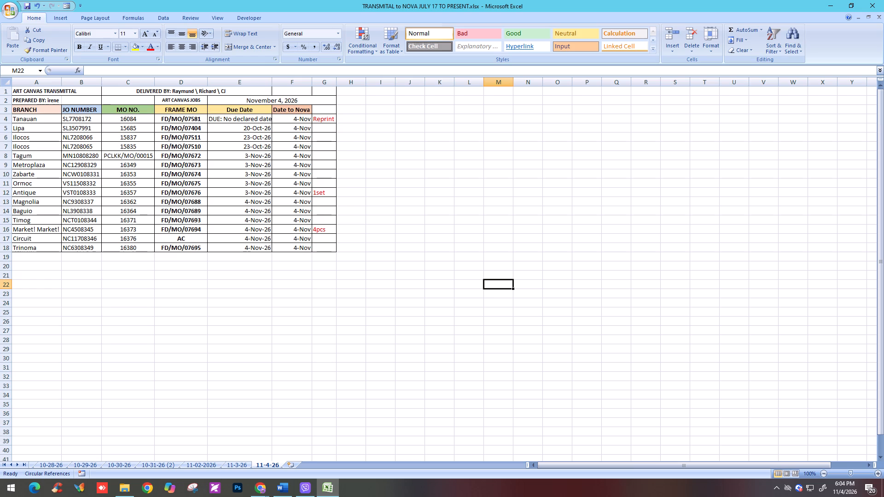
drag(32, 120, 335, 145)
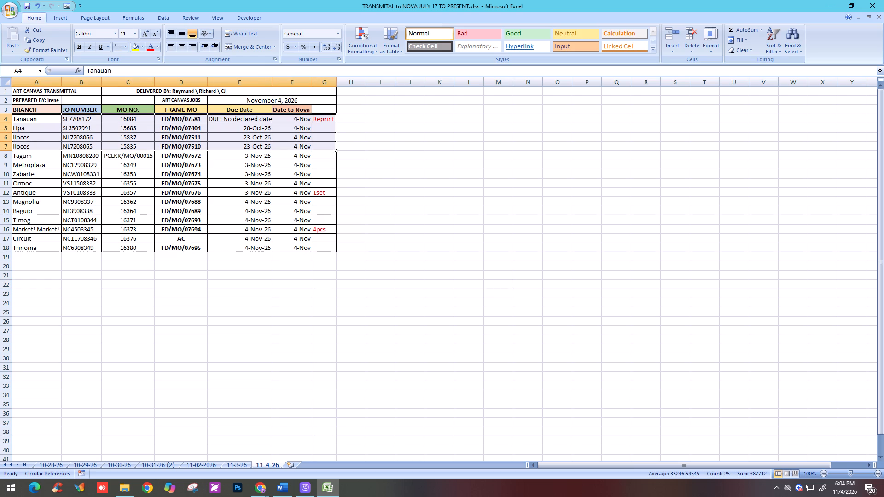
click(135, 48)
click(430, 192)
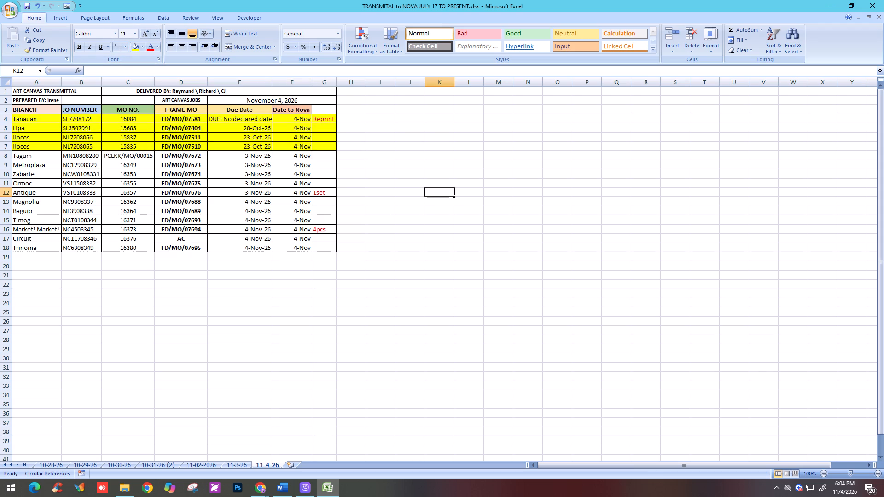
key(ctrl+s)
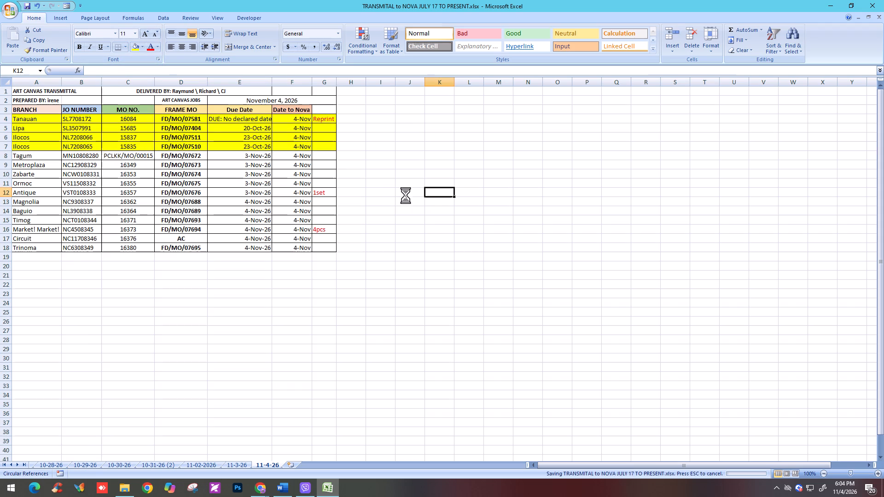
Start printing the active 11-4-26 sheet and set the number of copies to 3.
key(ctrl+p)
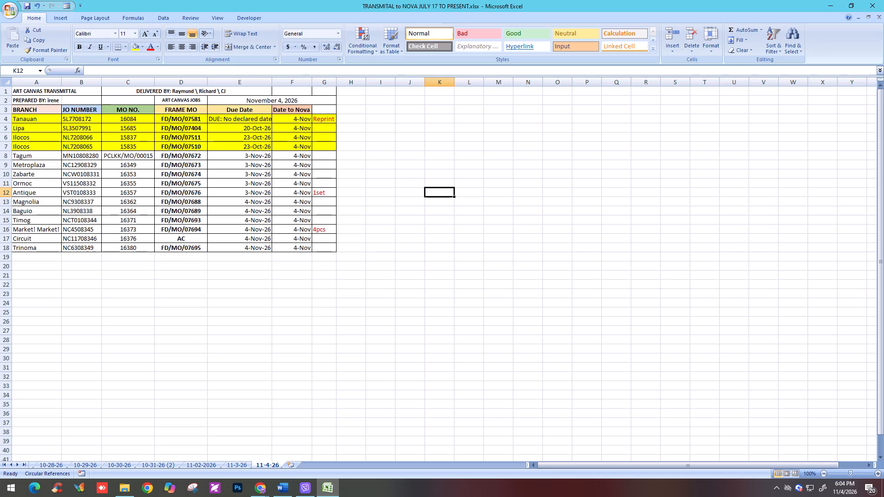
key(ctrl+p)
double_click(349, 192)
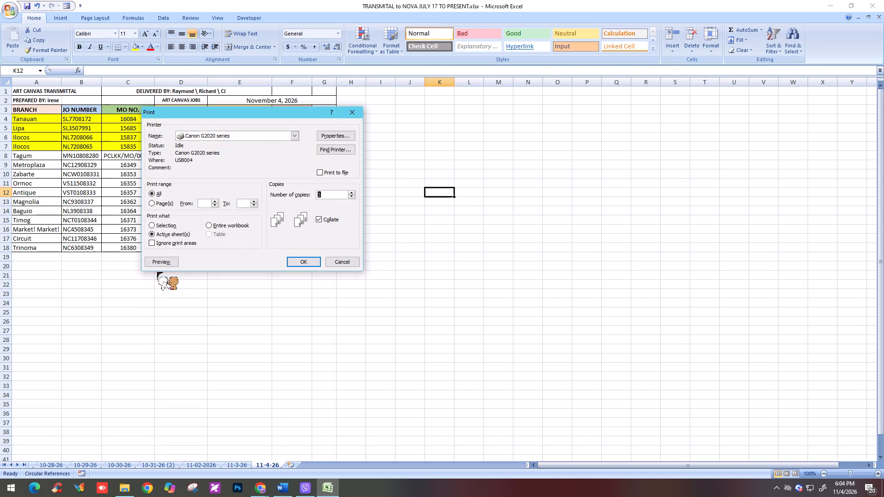
Preview the printout and set the page scaling to fit 1 page wide by 1 tall.
click(166, 263)
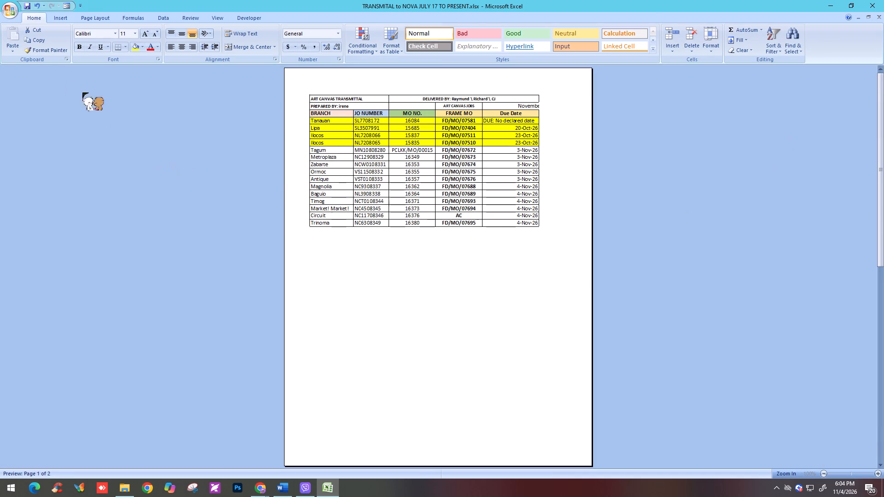
click(38, 35)
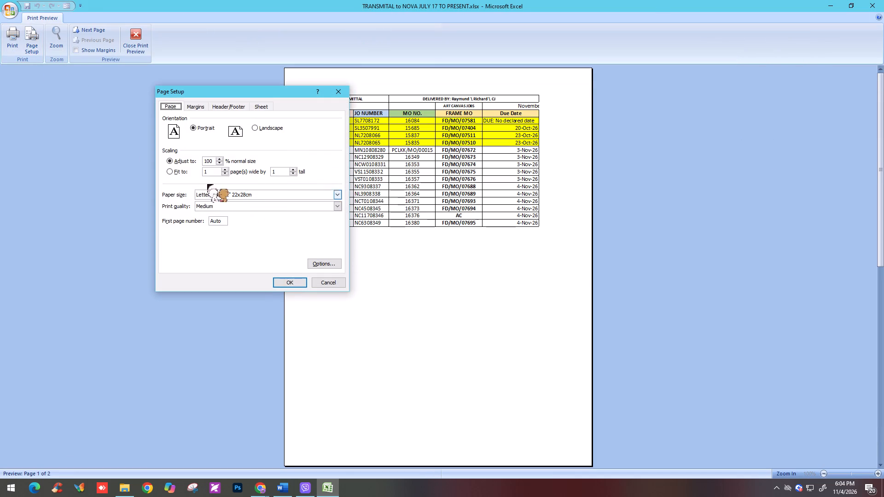
click(178, 171)
click(295, 285)
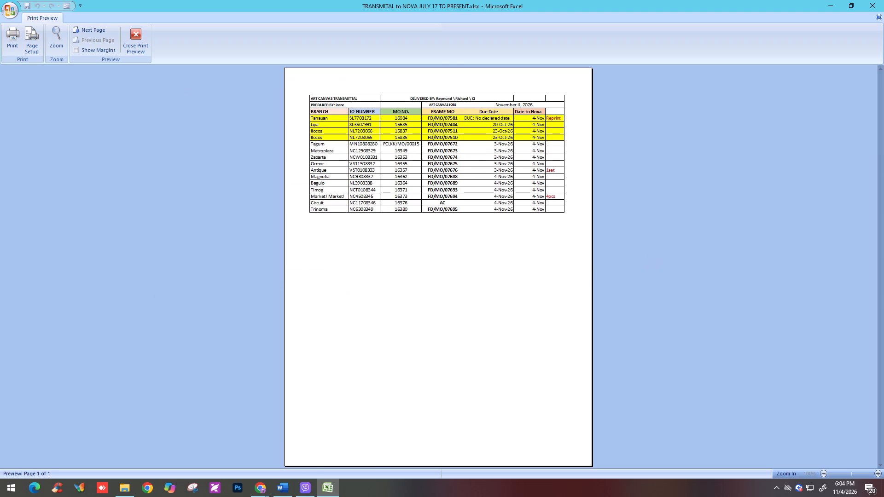
Send the previewed 11-4-26 transmittal sheet to the printer.
click(15, 36)
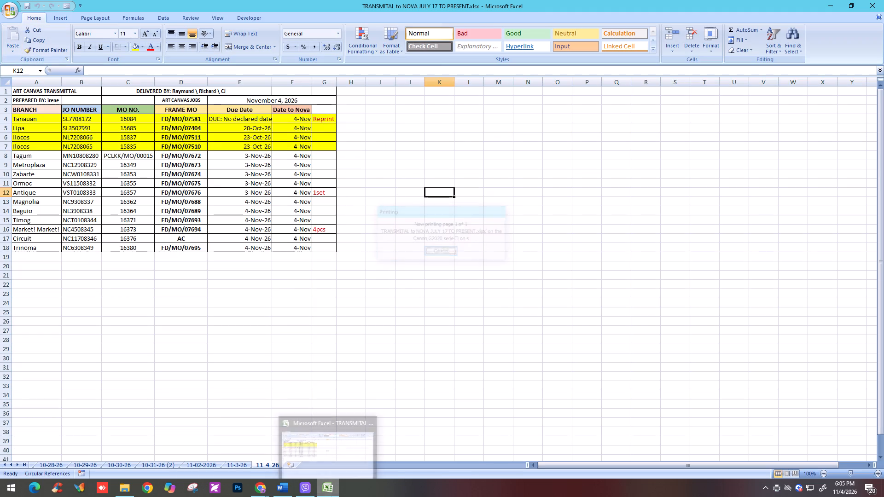
Close the TRANSMITAL to NOVA JULY 17 TO PRESENT workbook, saving its changes.
click(467, 253)
click(877, 3)
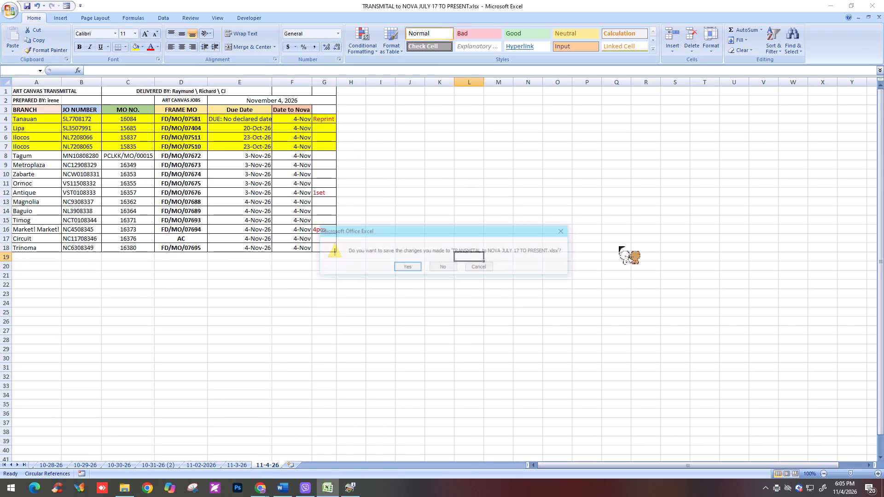
click(407, 268)
Switch to Chrome, bring forward the Manufacturing Monitoring and Odoo windows, and open the Gmail chat.
click(264, 490)
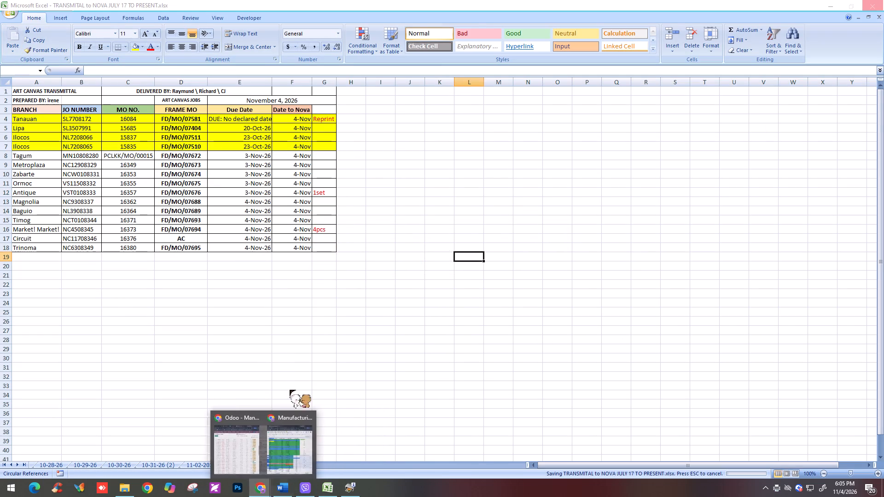
click(277, 443)
click(259, 491)
click(245, 441)
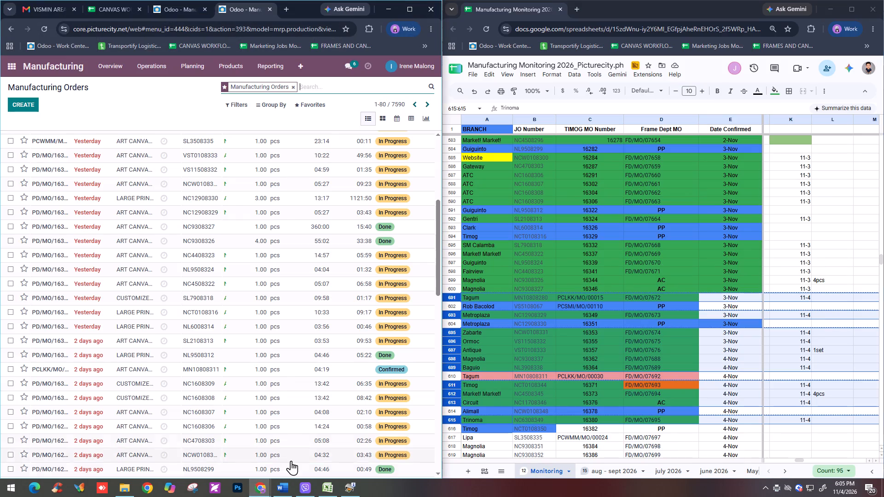
click(161, 108)
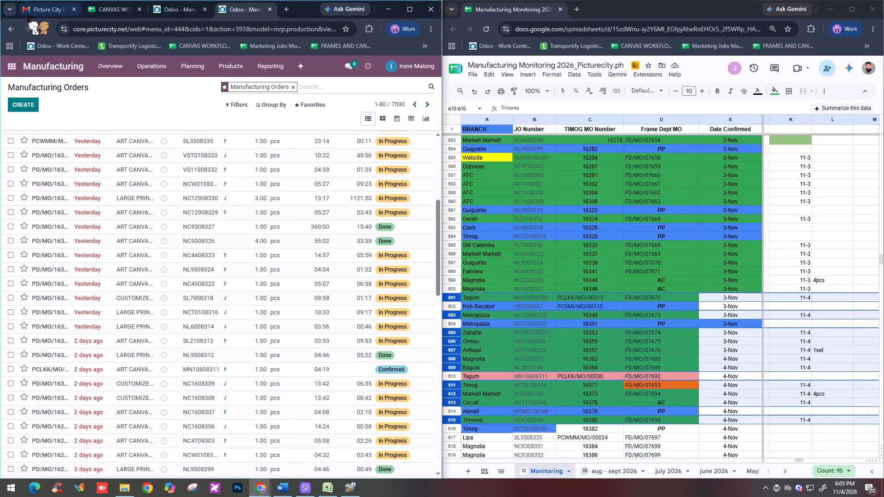
click(45, 11)
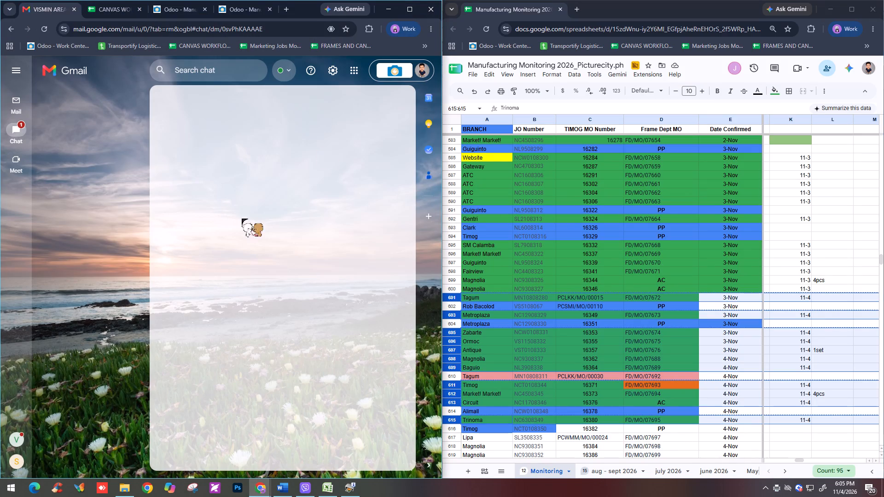